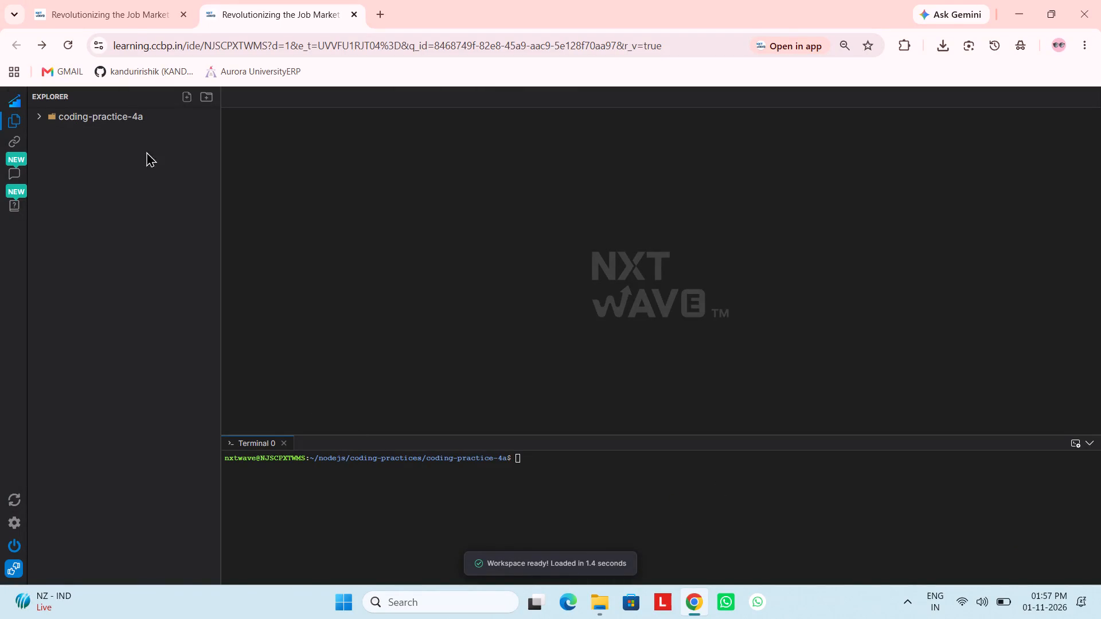
Open the read-only preview of the cricket-team project from the other tab and look over its app.js code.
click(131, 16)
click(819, 392)
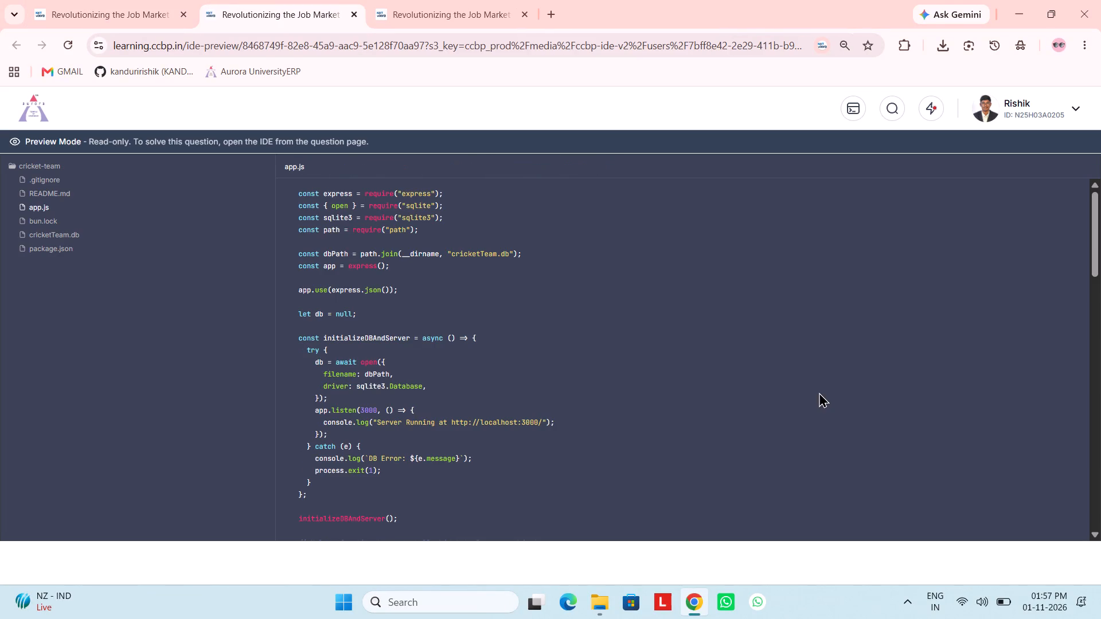
scroll(741, 385, down, 18)
scroll(741, 385, up, 9)
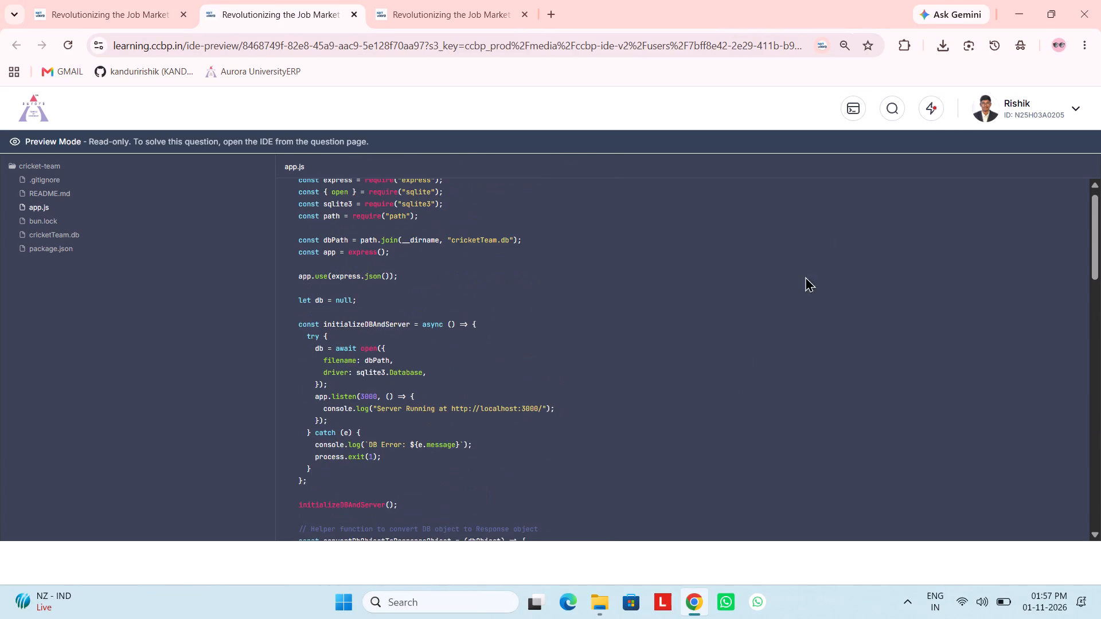
scroll(775, 284, up, 6)
Switch to File Explorer and delete the "BACKEND LAB 1 - Copy" Word document and the "BACKEND LAB 2" PDF from the BACKEND folder.
click(605, 610)
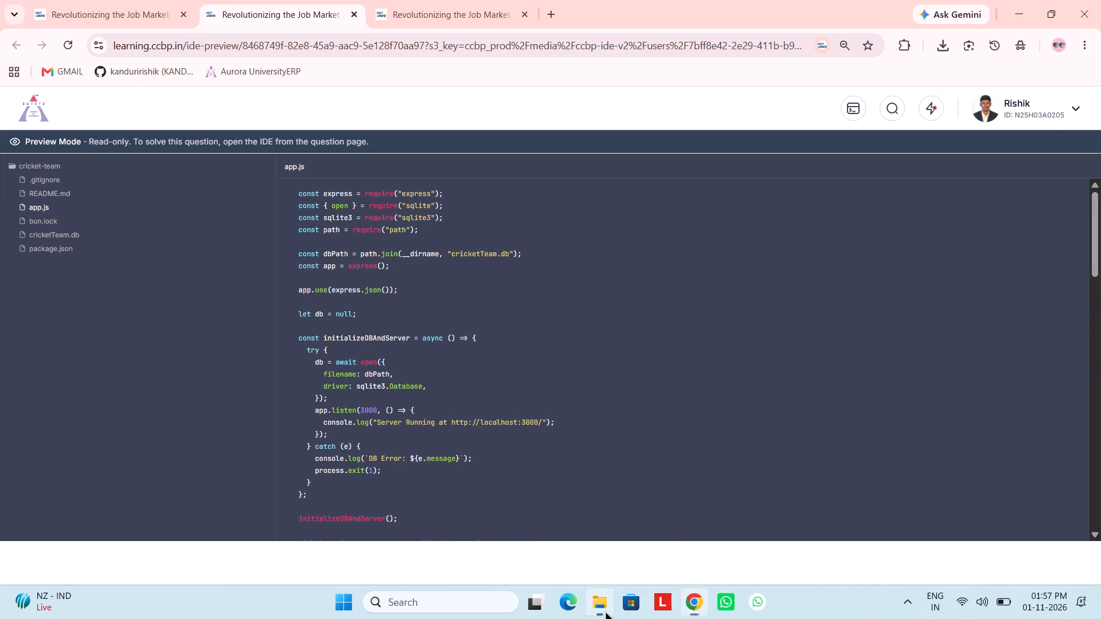
double_click(173, 129)
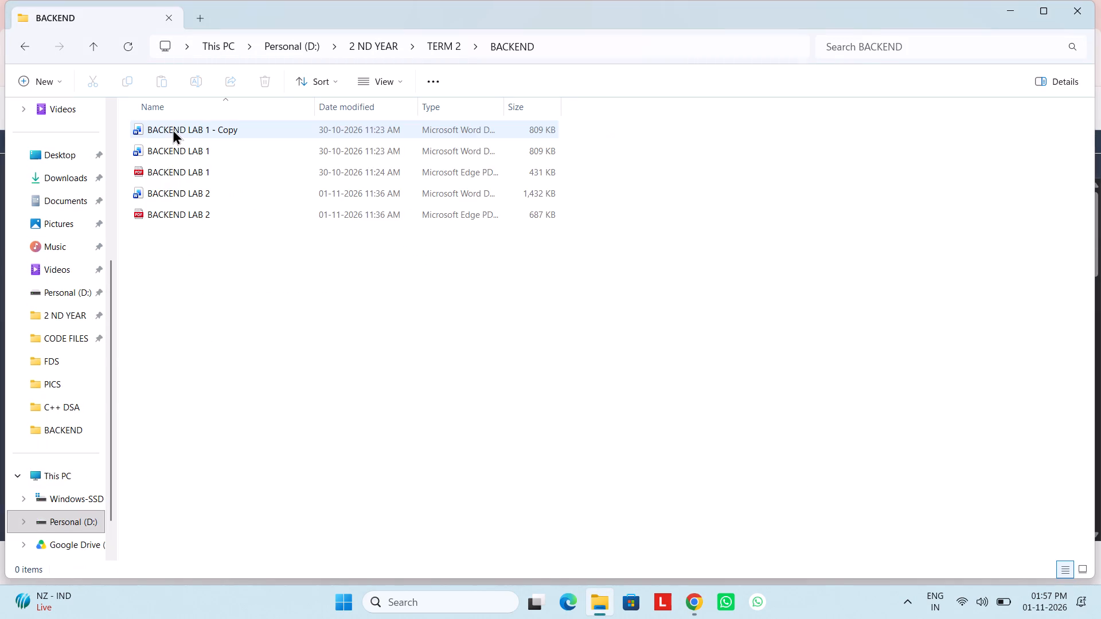
click(187, 134)
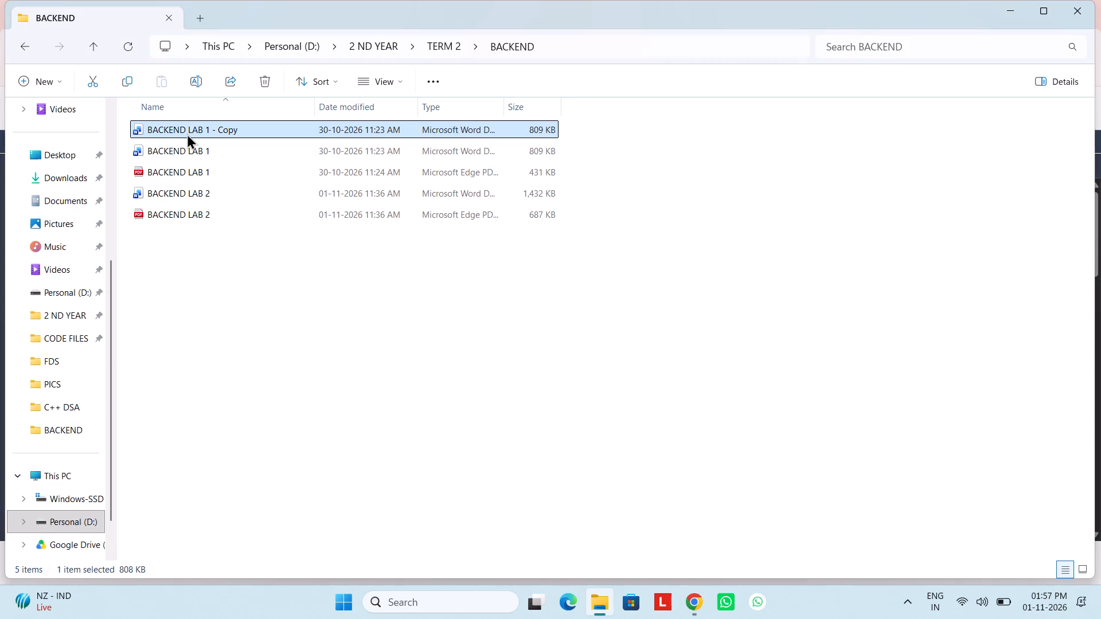
key(Delete)
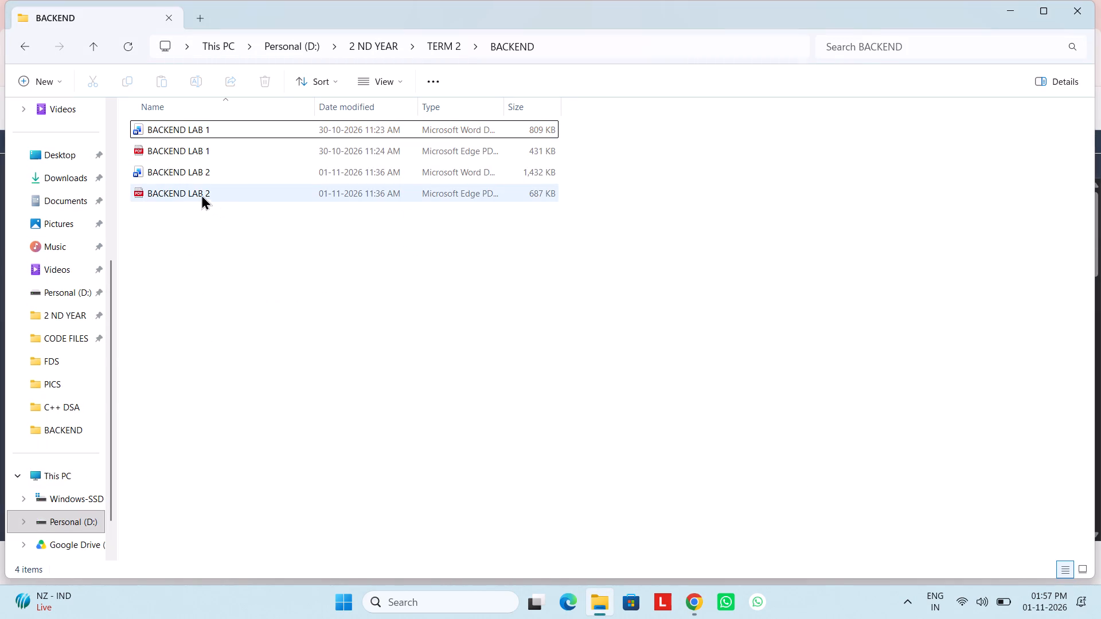
click(188, 193)
key(Delete)
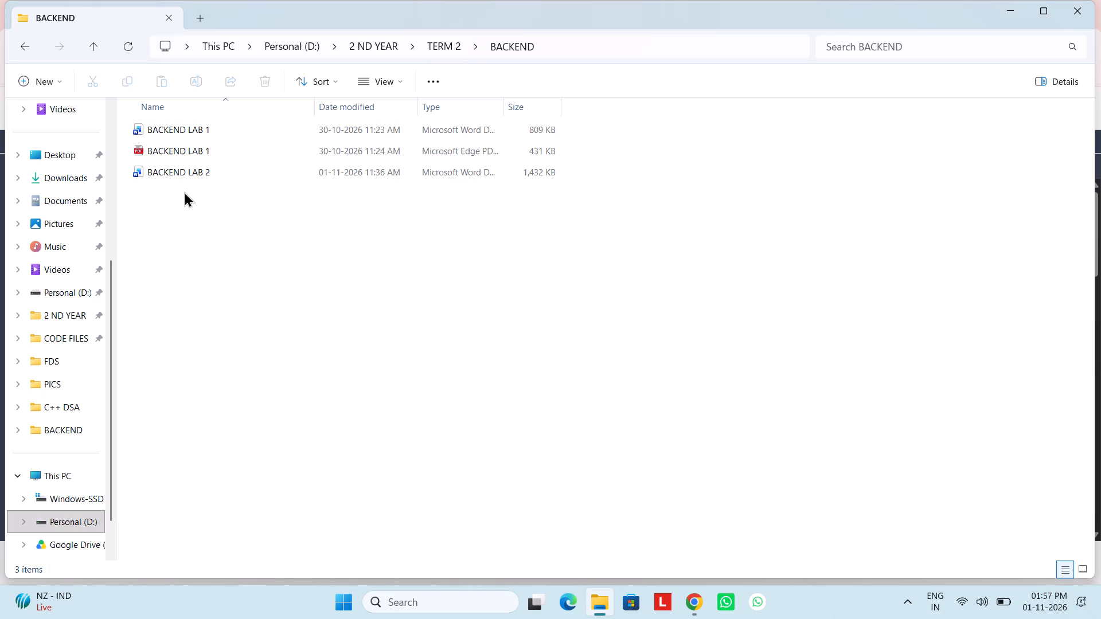
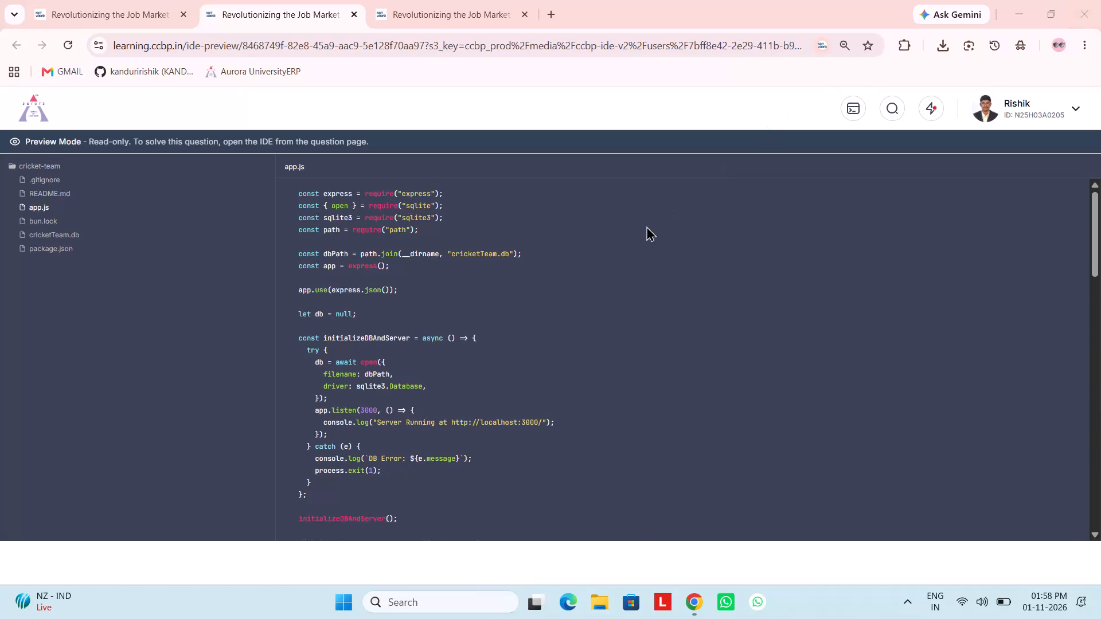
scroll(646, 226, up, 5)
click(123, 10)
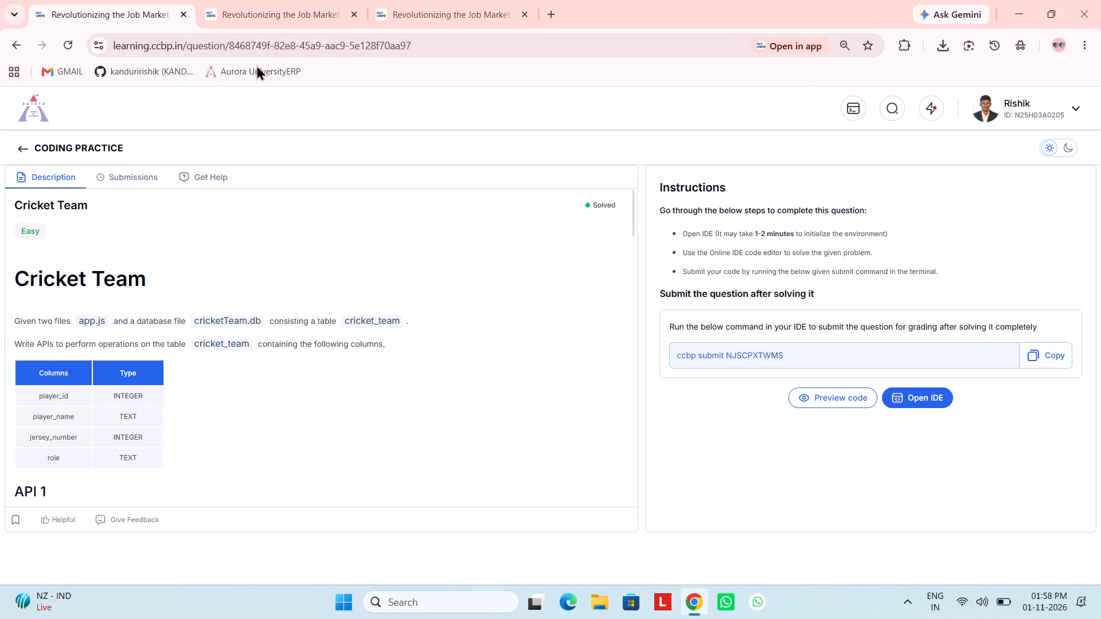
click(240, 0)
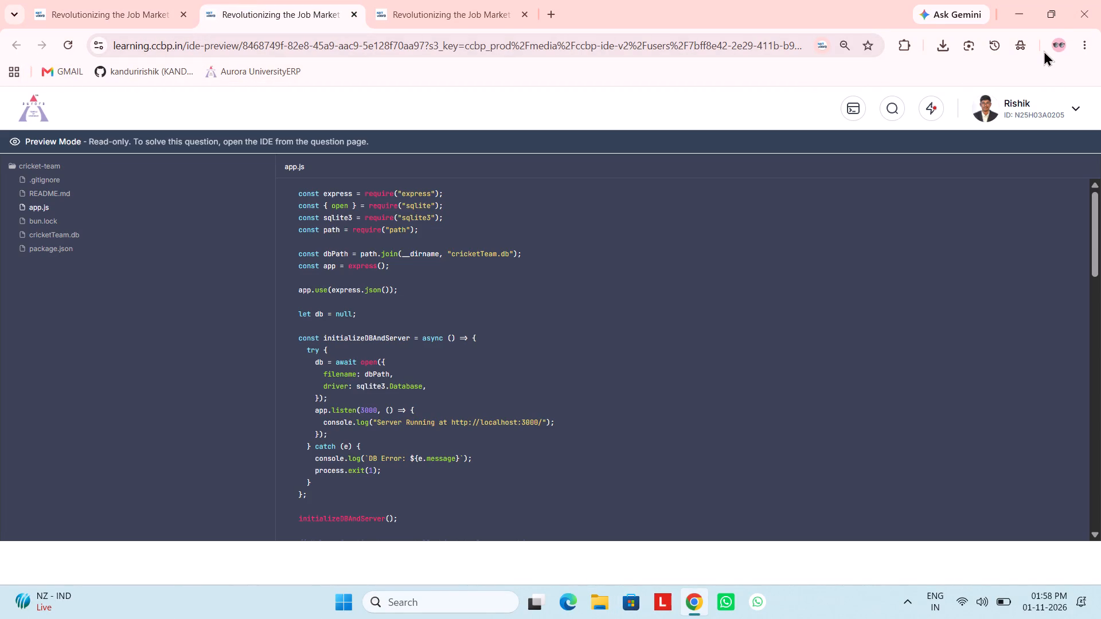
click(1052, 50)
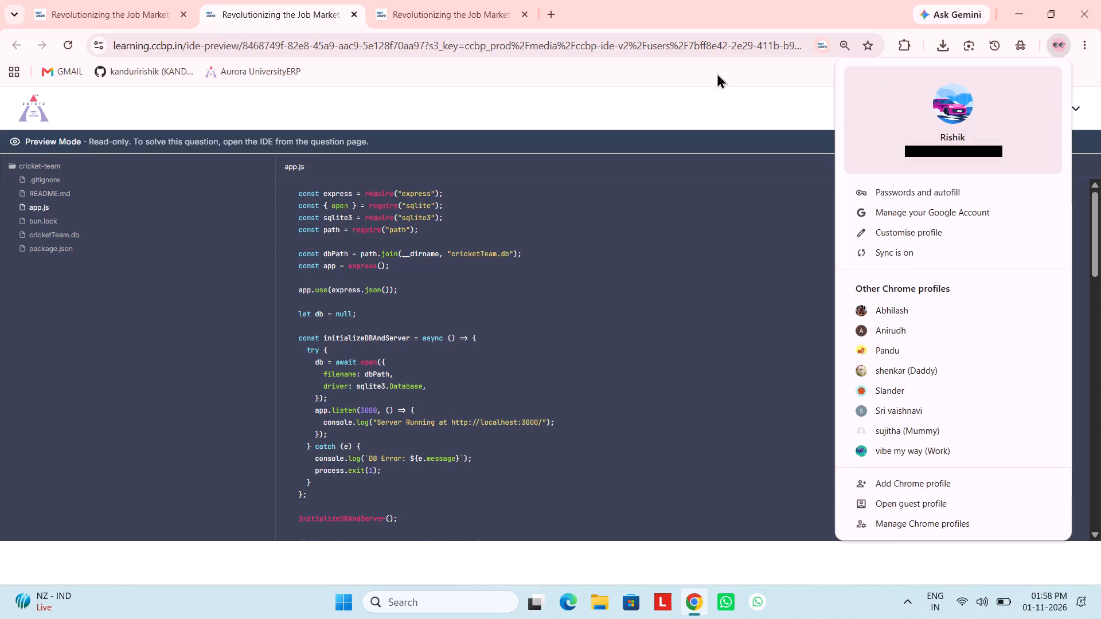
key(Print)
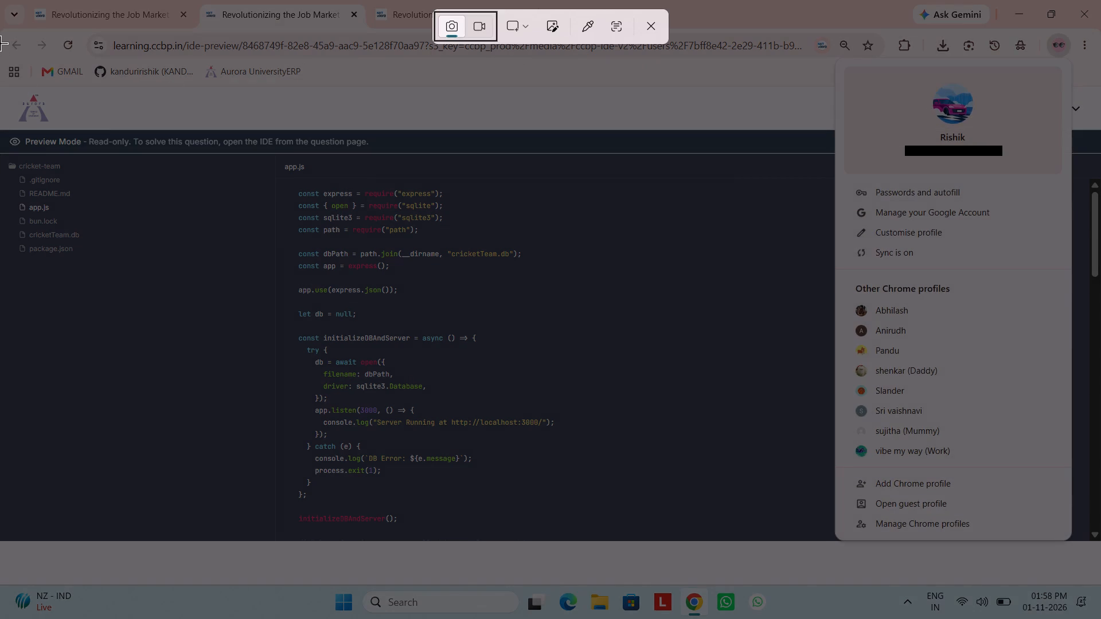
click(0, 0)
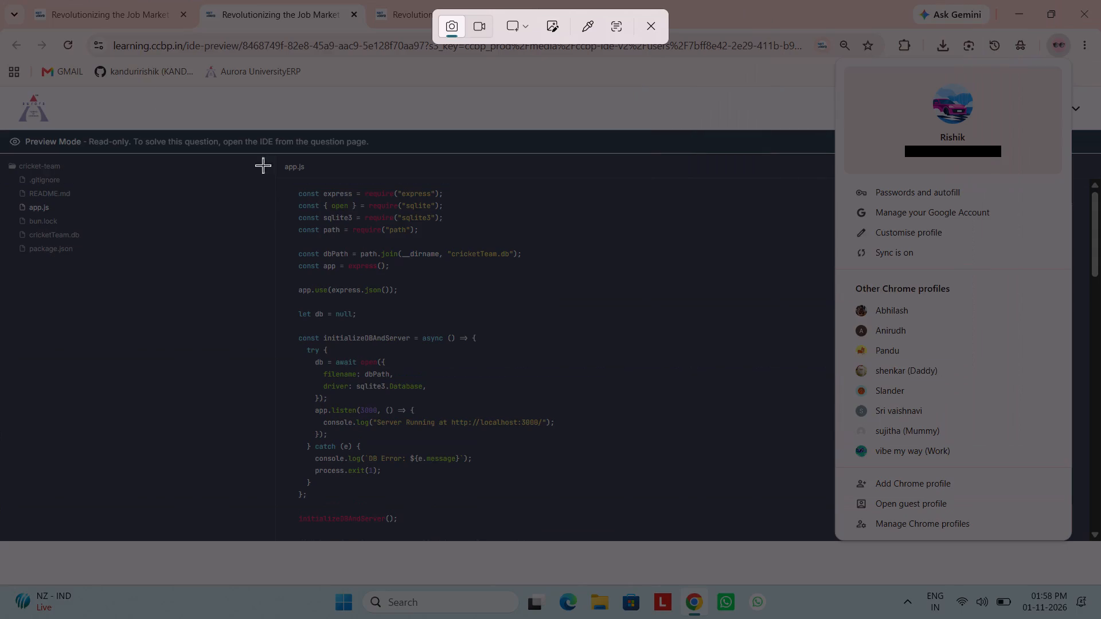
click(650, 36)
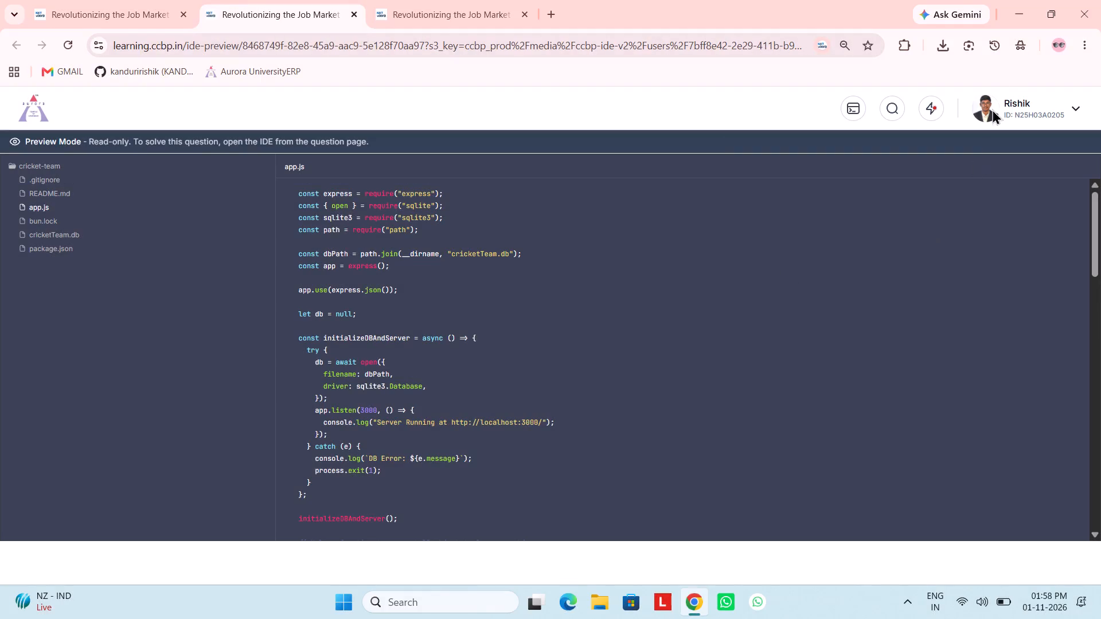
Open the Chrome profile manager, look through the available profiles, and close it without switching.
click(1055, 50)
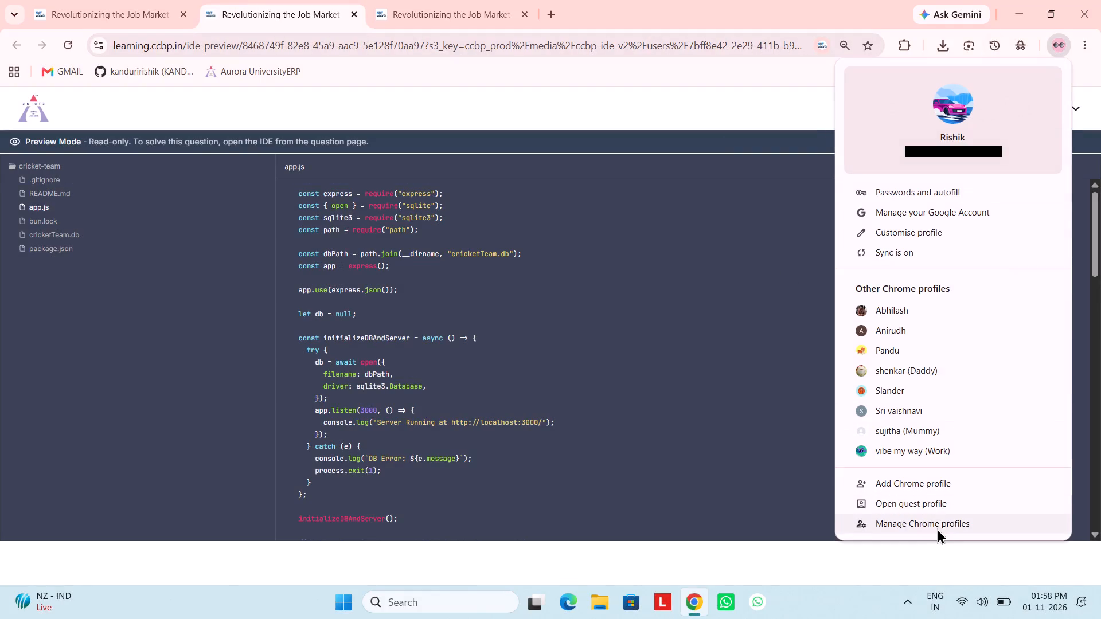
click(937, 528)
scroll(680, 419, down, 4)
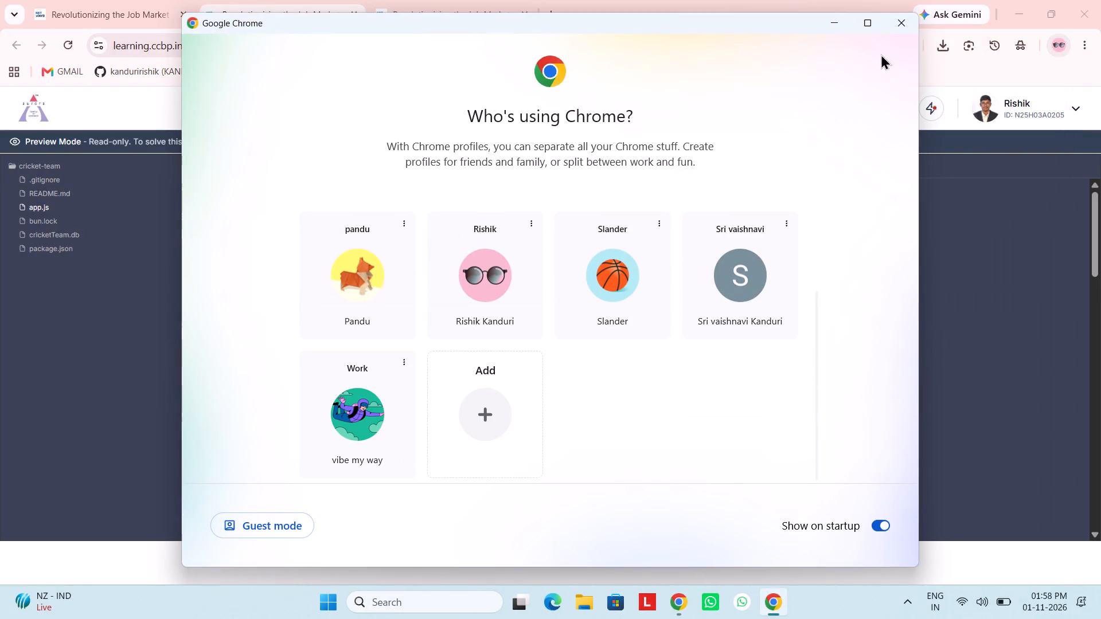
click(895, 32)
Show the list of other Chrome profiles over the cricket-team preview.
click(1059, 44)
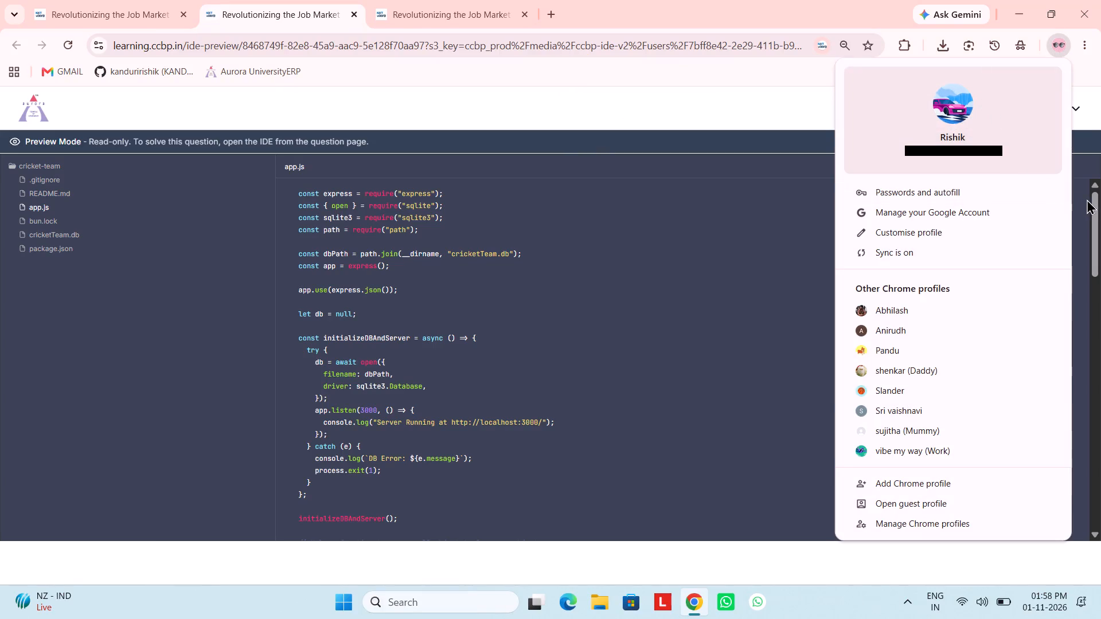
Close the list of Chrome profiles without switching and return to the cricket-team app.js preview.
click(1100, 131)
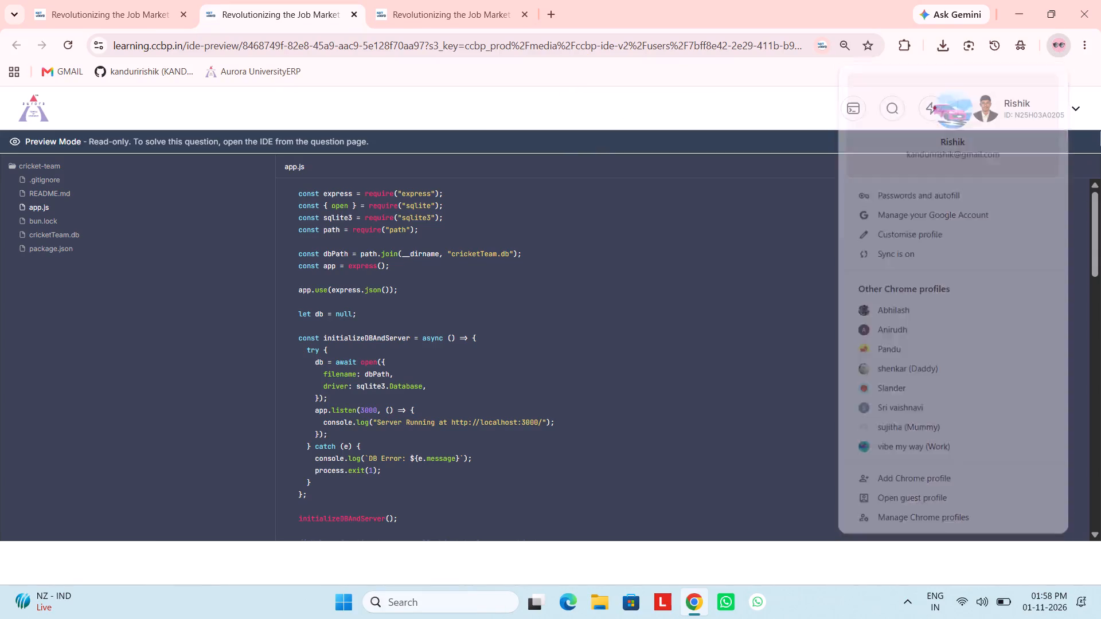
key(alt+Tab)
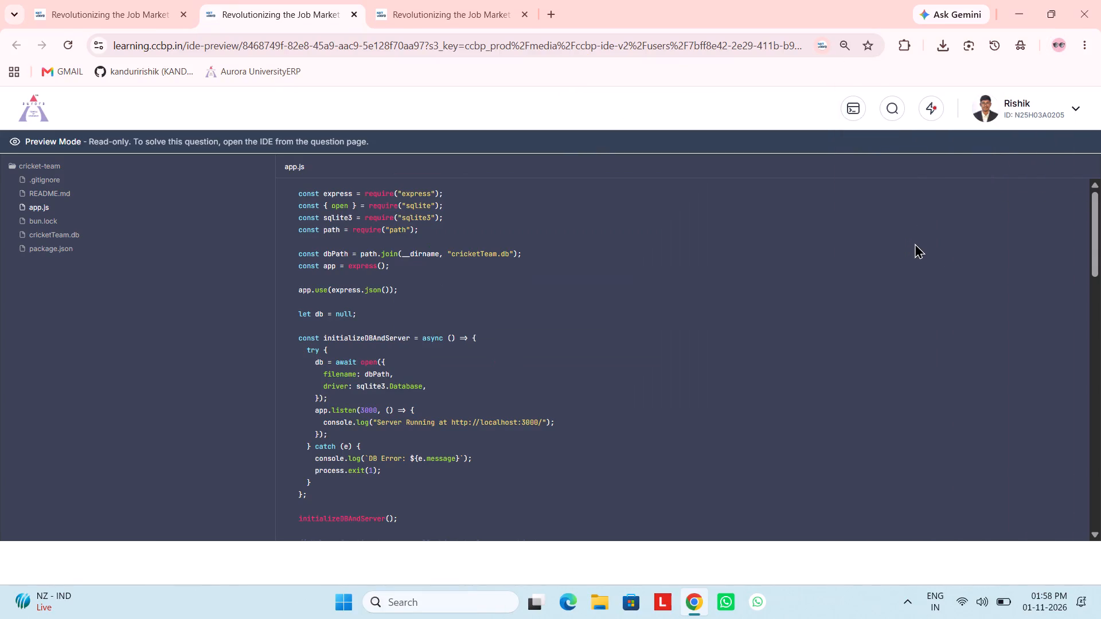
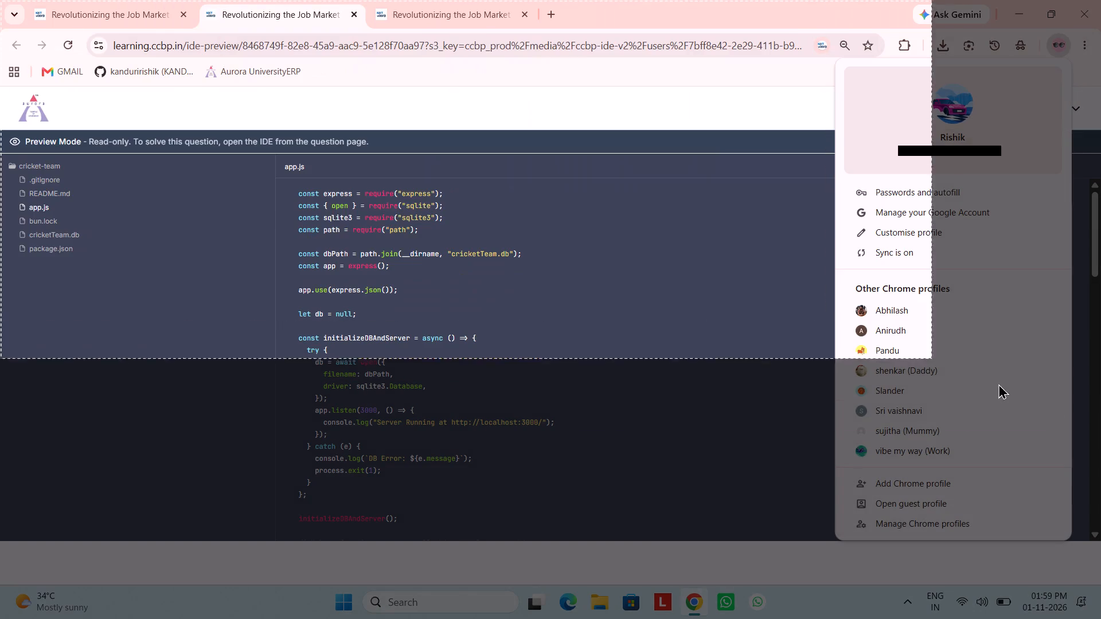
drag(998, 383, 1100, 582)
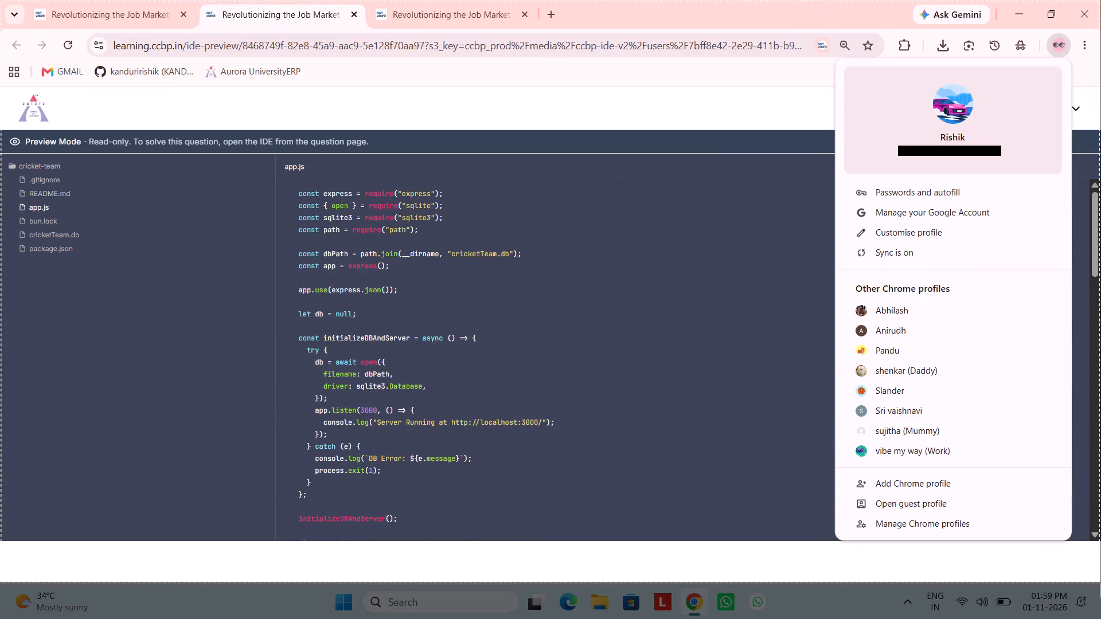
drag(1100, 582, 1100, 569)
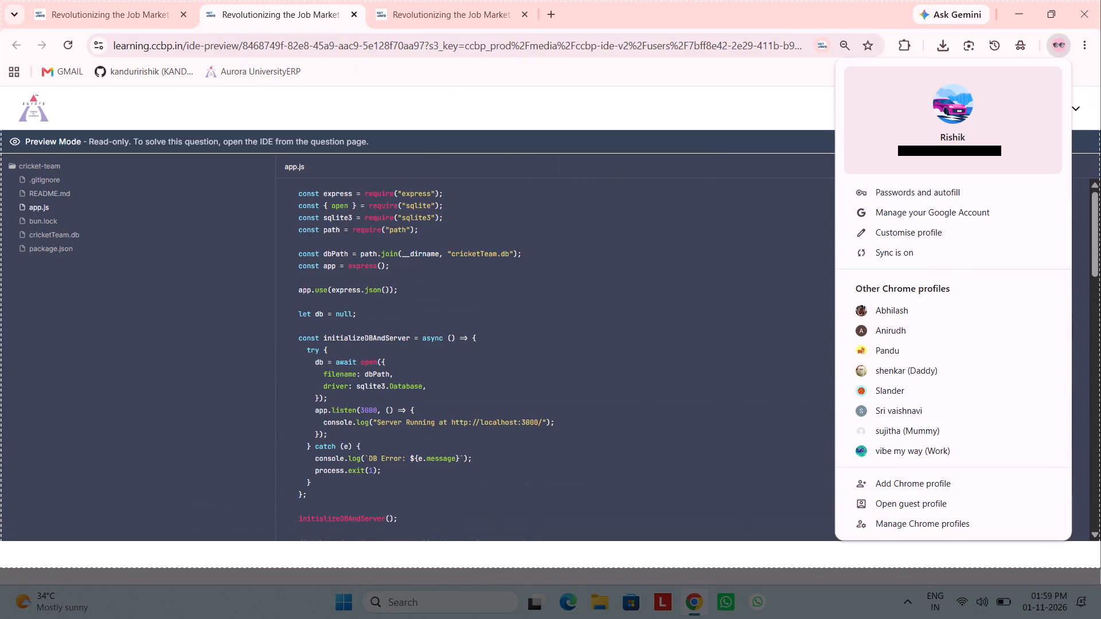
drag(1100, 569, 1100, 584)
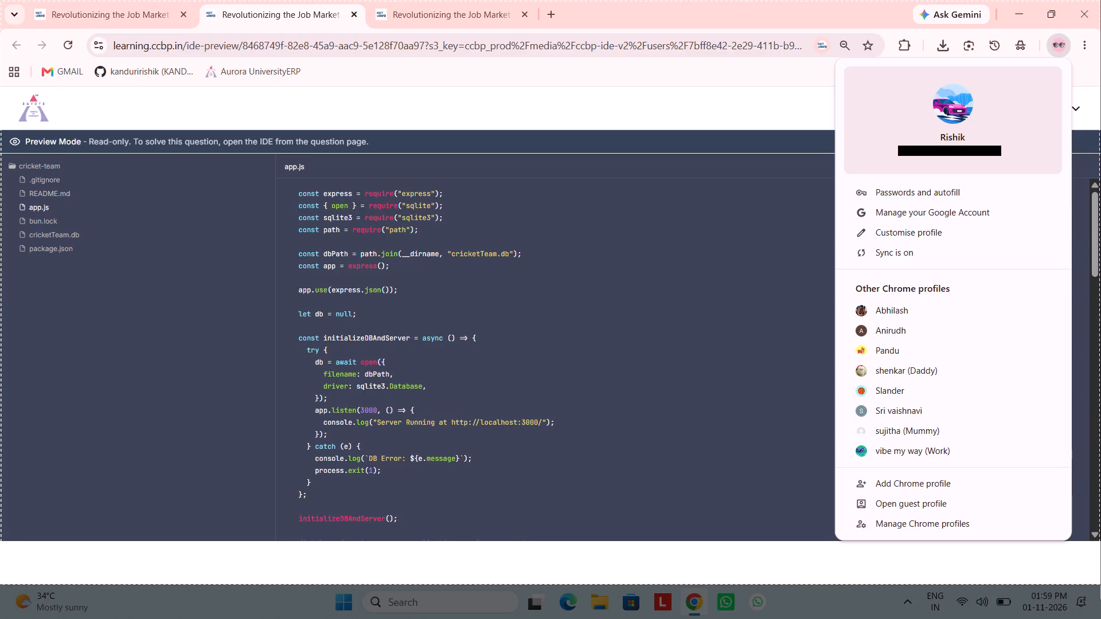
drag(1100, 584, 1100, 586)
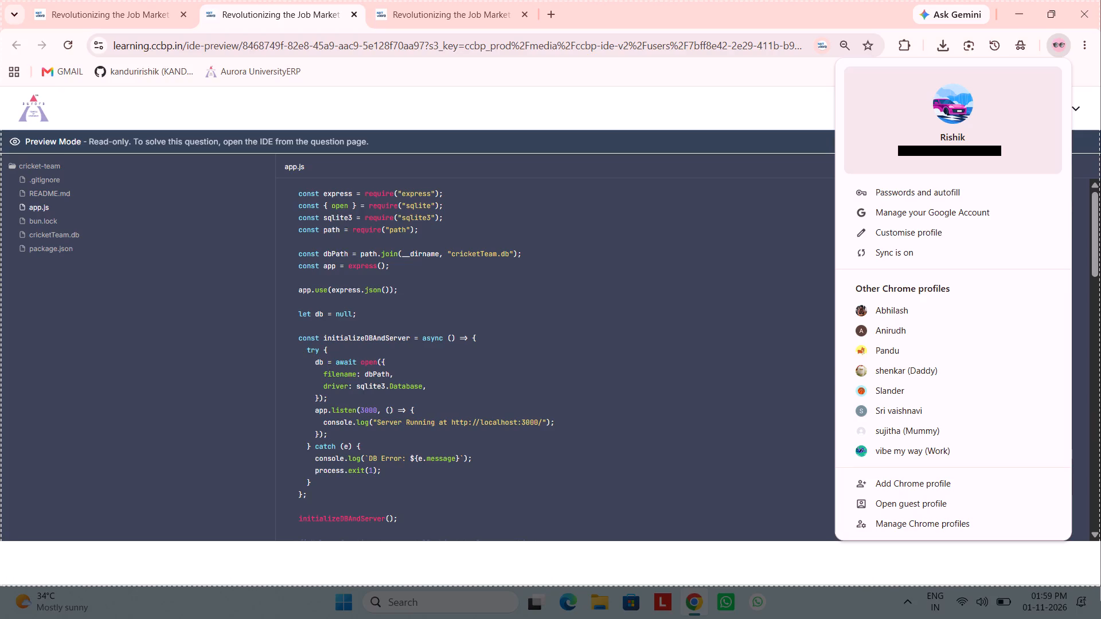
drag(1100, 586, 1100, 588)
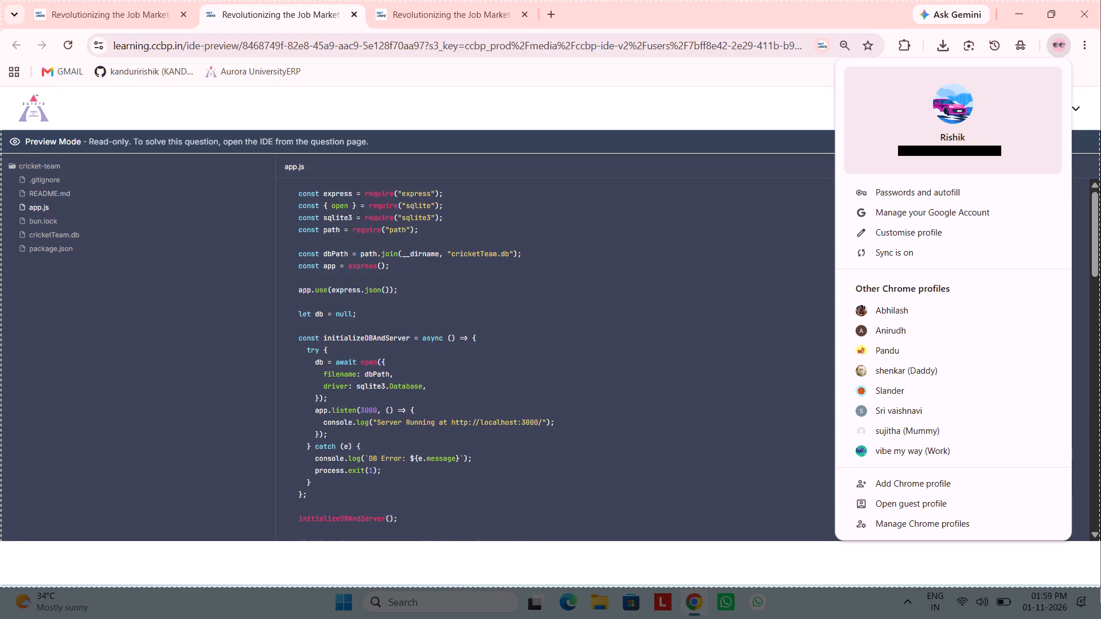
drag(1100, 588, 1099, 584)
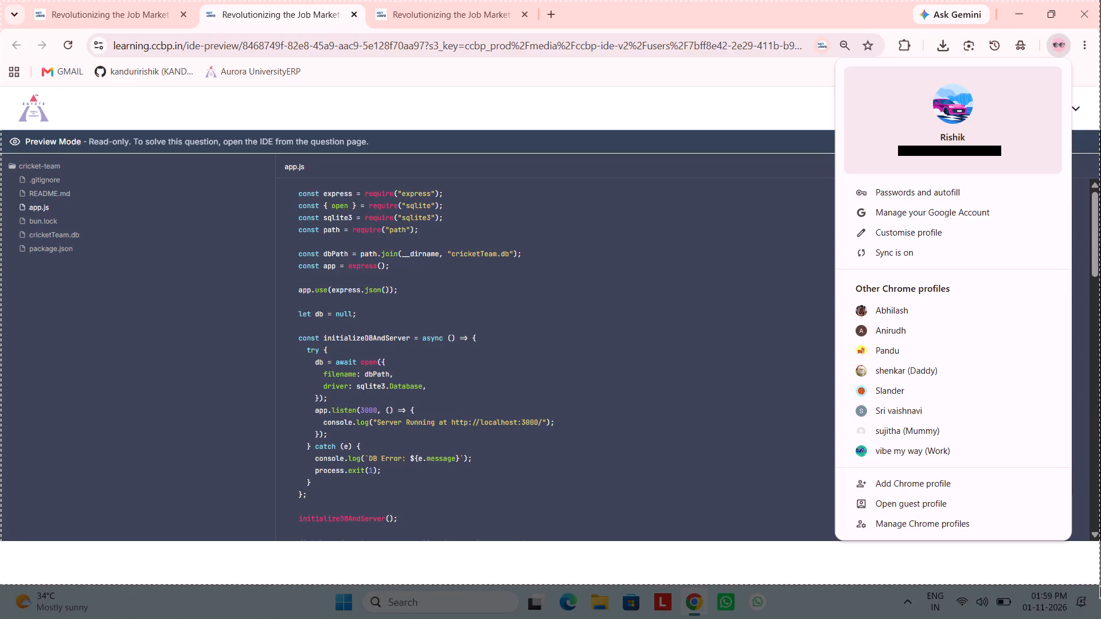
drag(1099, 584, 934, 489)
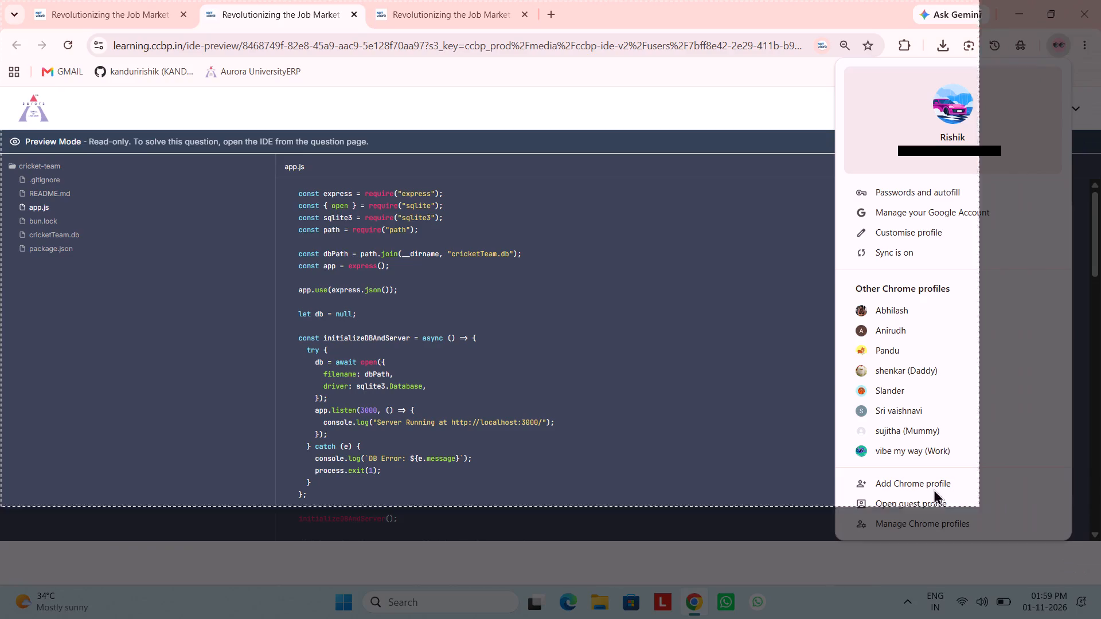
drag(934, 489, 1100, 582)
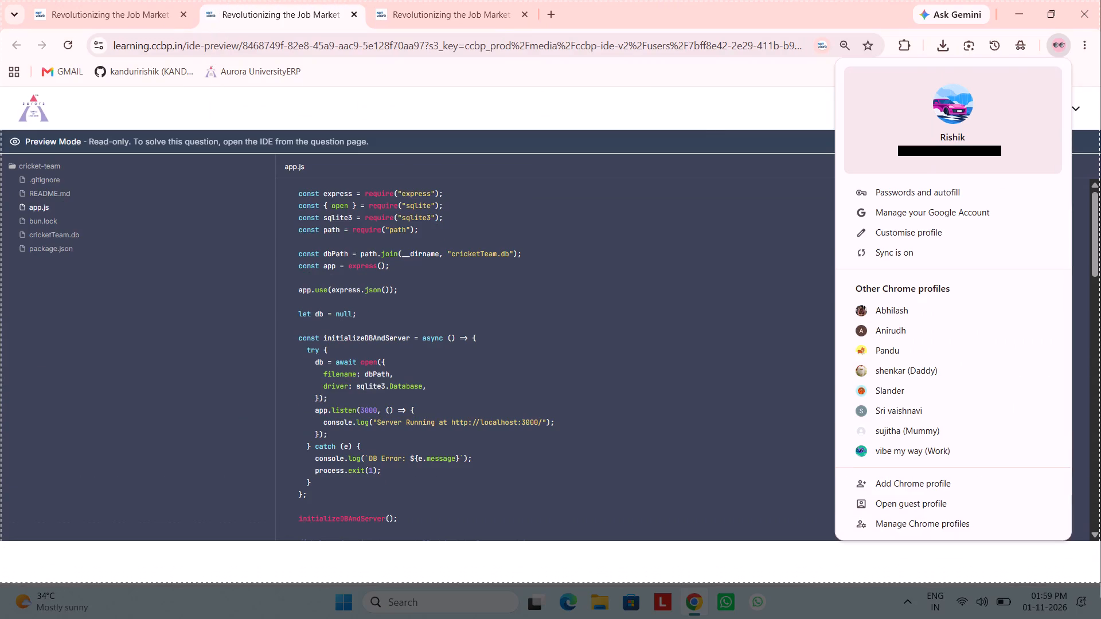
drag(1100, 582, 1100, 585)
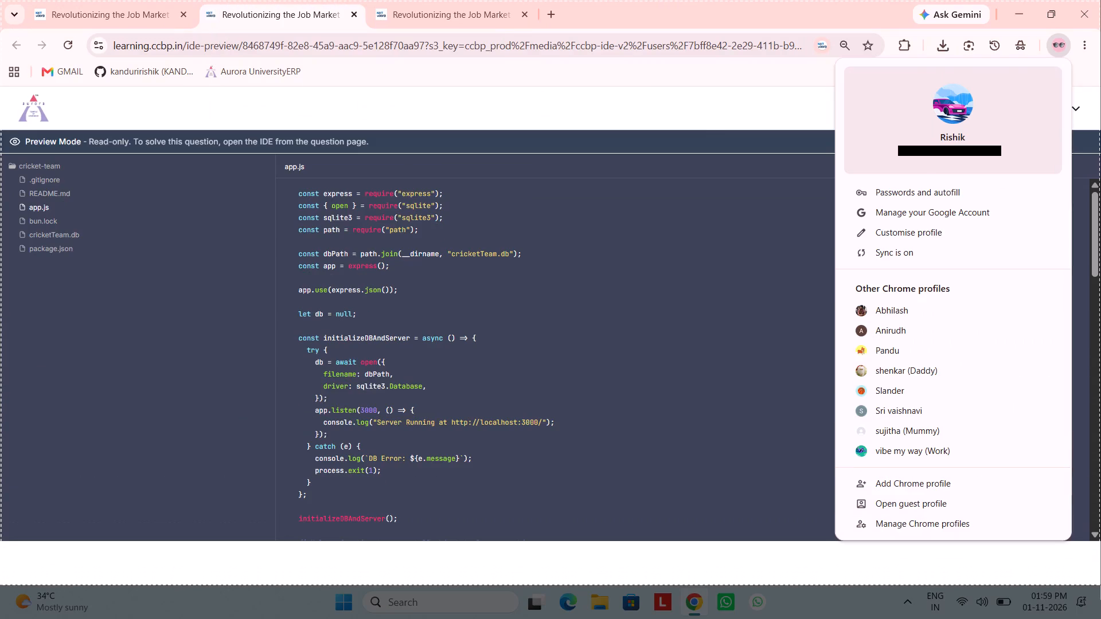
drag(1100, 585, 1100, 582)
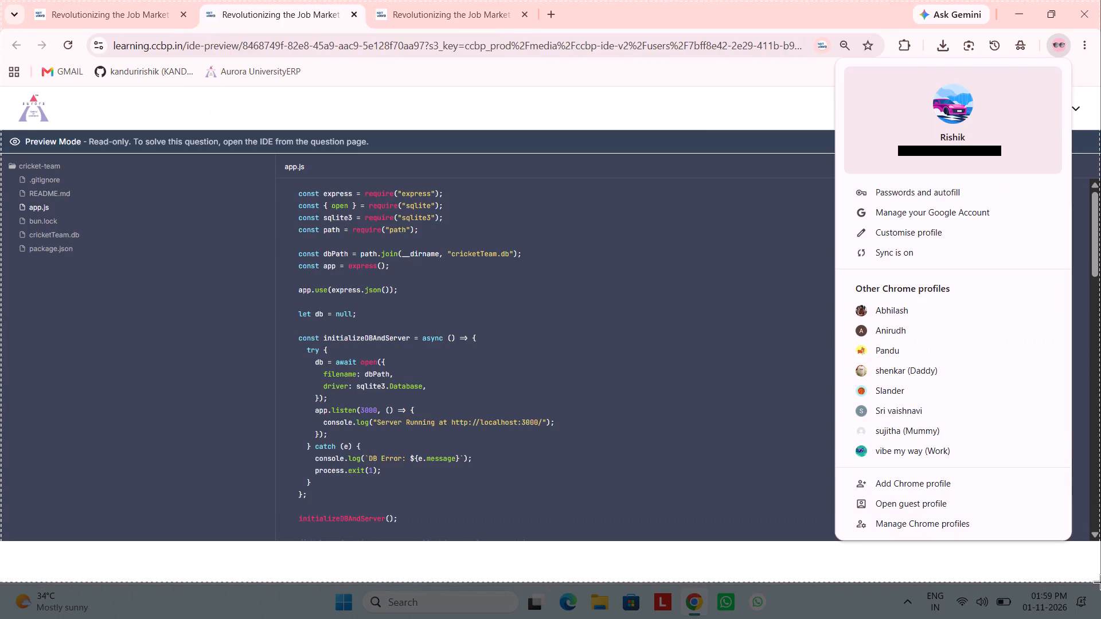
Capture a screenshot of the browser window with the cricket-team code and open profile list, leaving out the taskbar.
drag(1100, 582, 1100, 583)
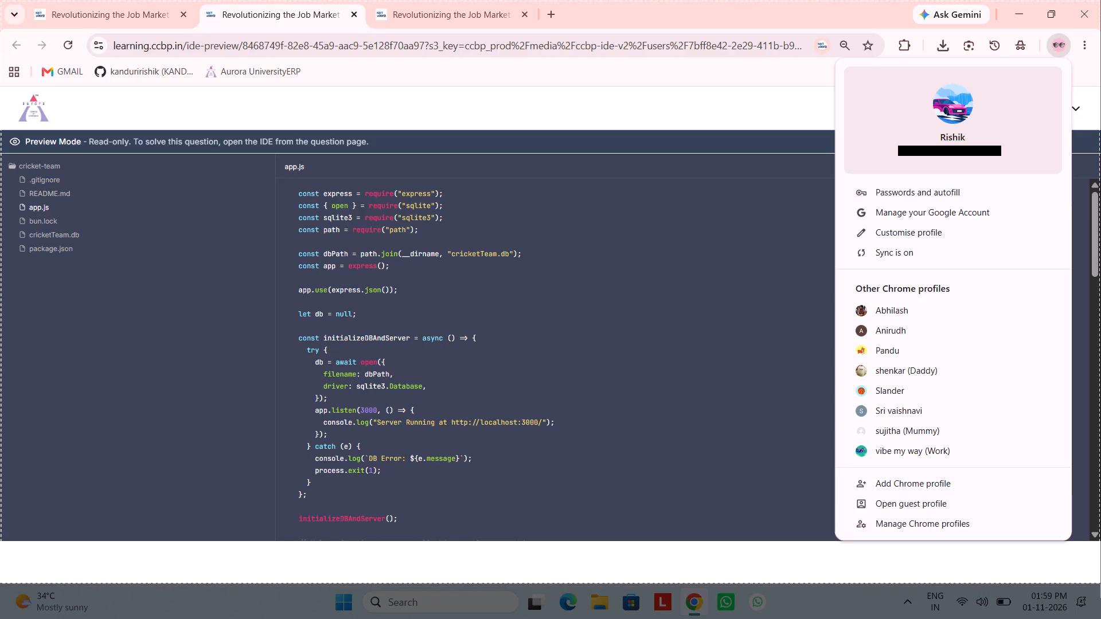
drag(1100, 583, 1100, 585)
Open the BACKEND LAB 2 Word document from the 2 ND YEAR > TERM 2 > BACKEND folder on the Personal (D:) drive.
click(606, 597)
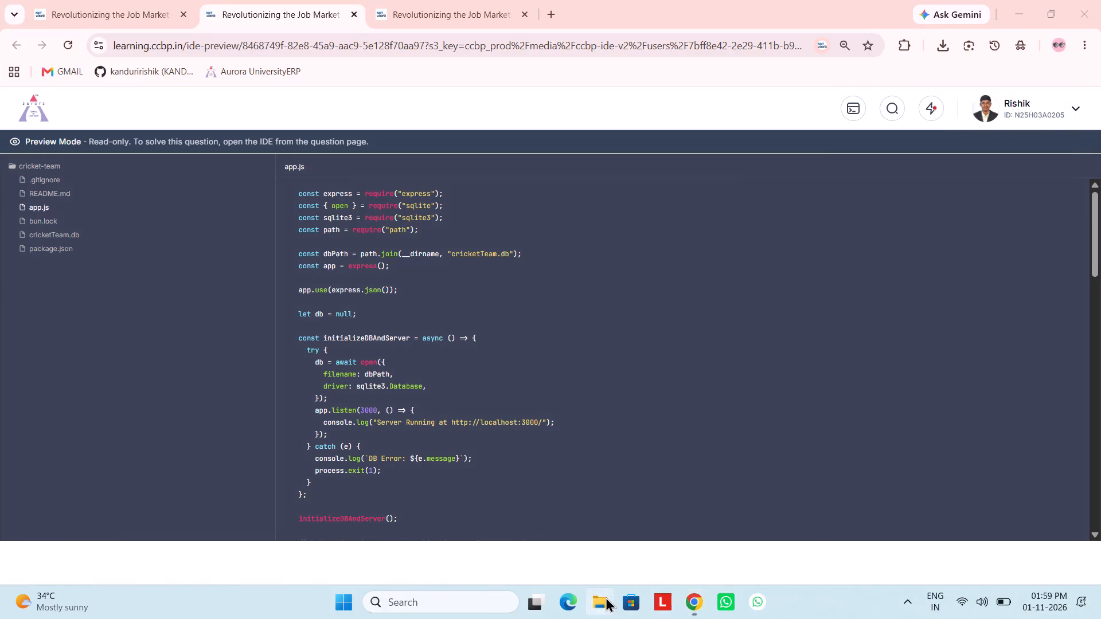
click(34, 190)
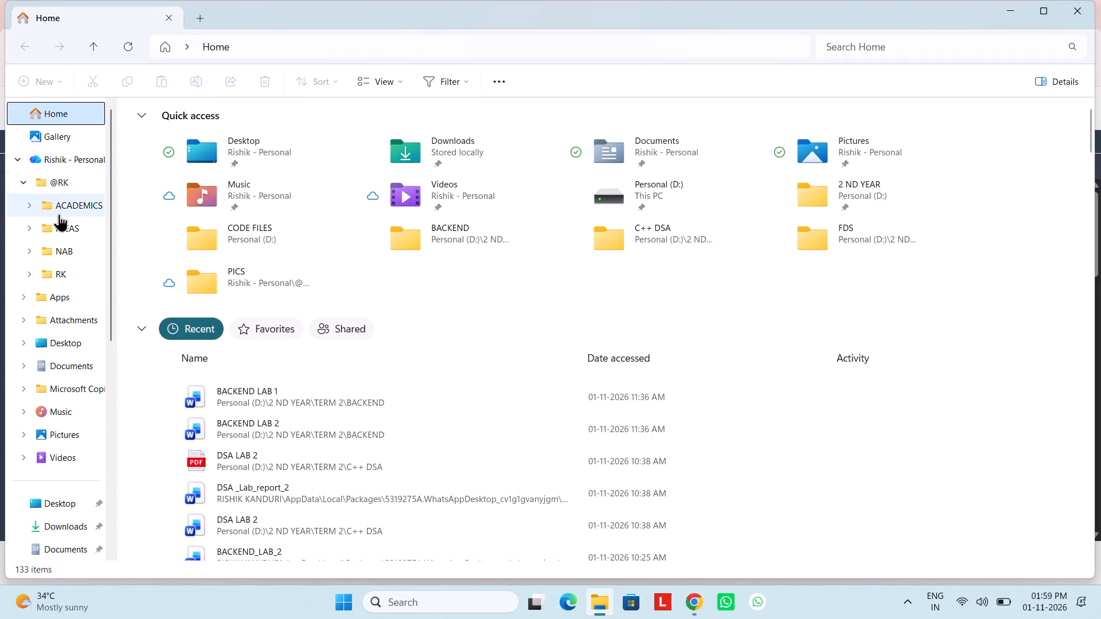
click(52, 184)
scroll(48, 324, down, 2)
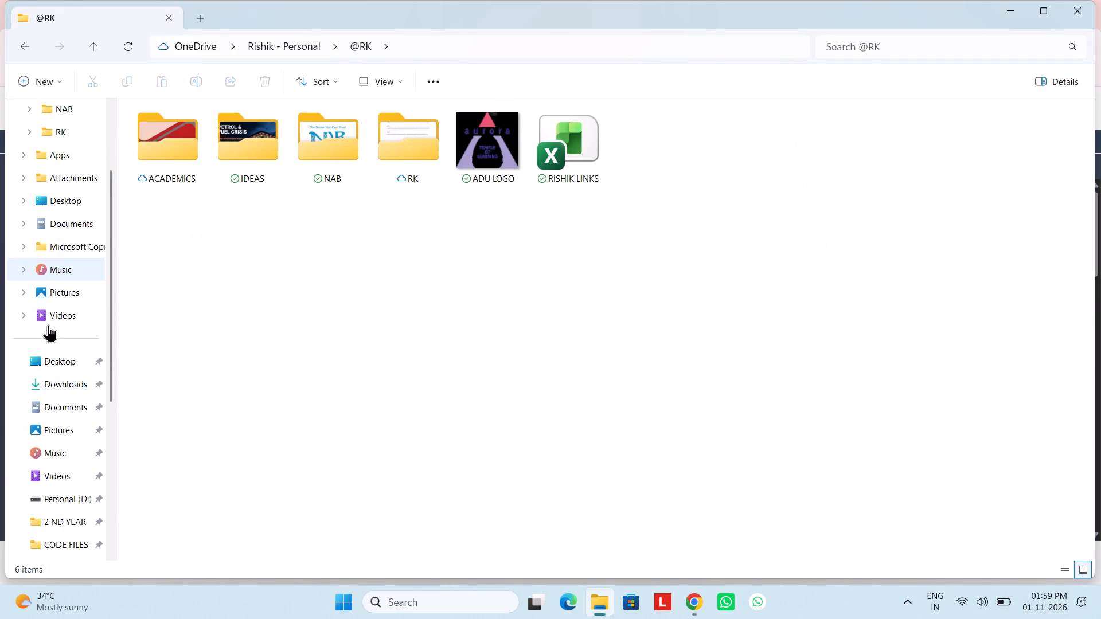
click(64, 519)
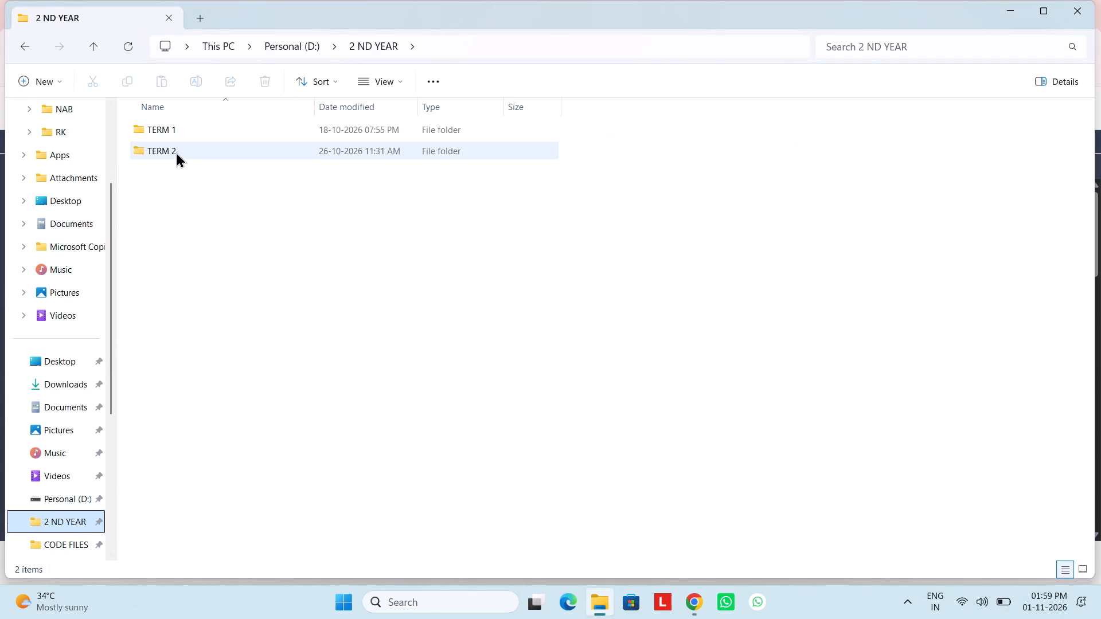
double_click(176, 152)
double_click(169, 132)
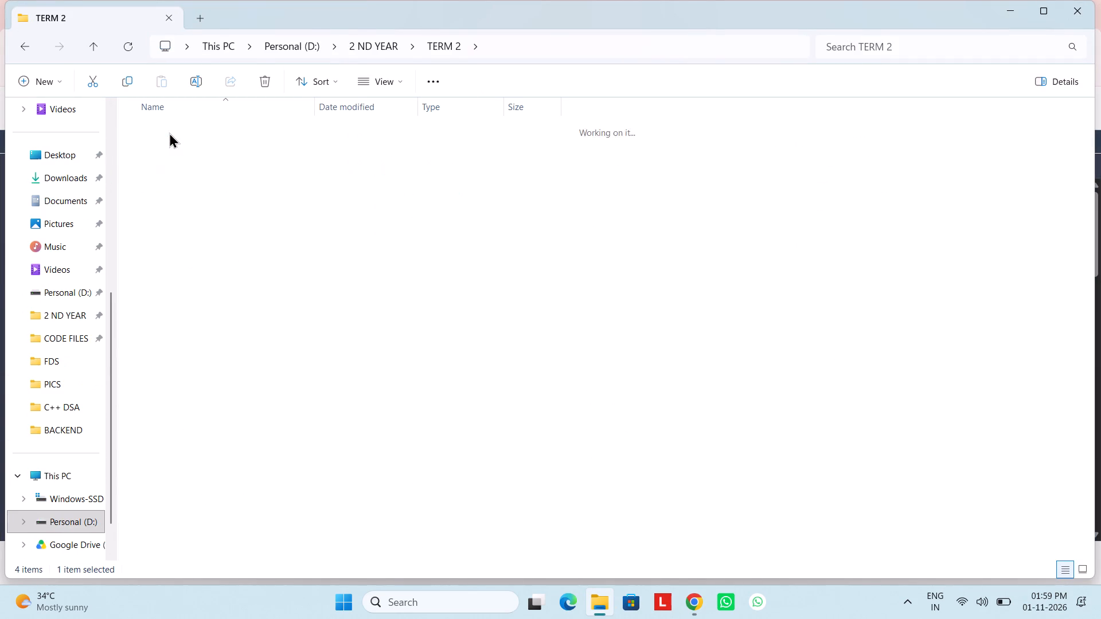
double_click(178, 179)
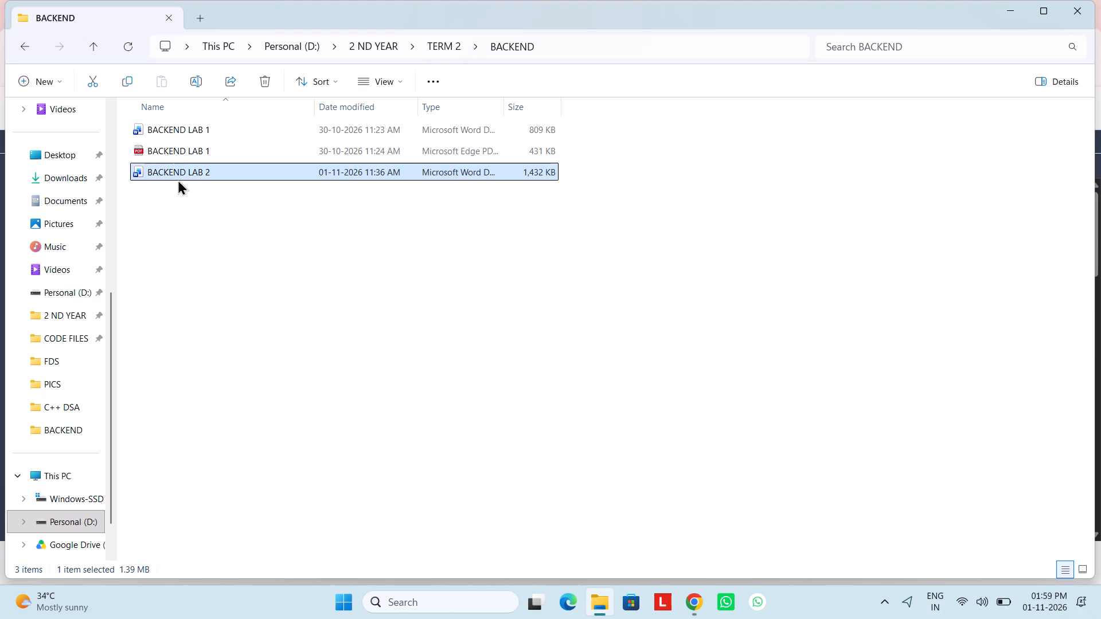
Replace the first code screenshot under the Cricket Team heading with the newly captured browser screenshot.
scroll(607, 359, down, 1)
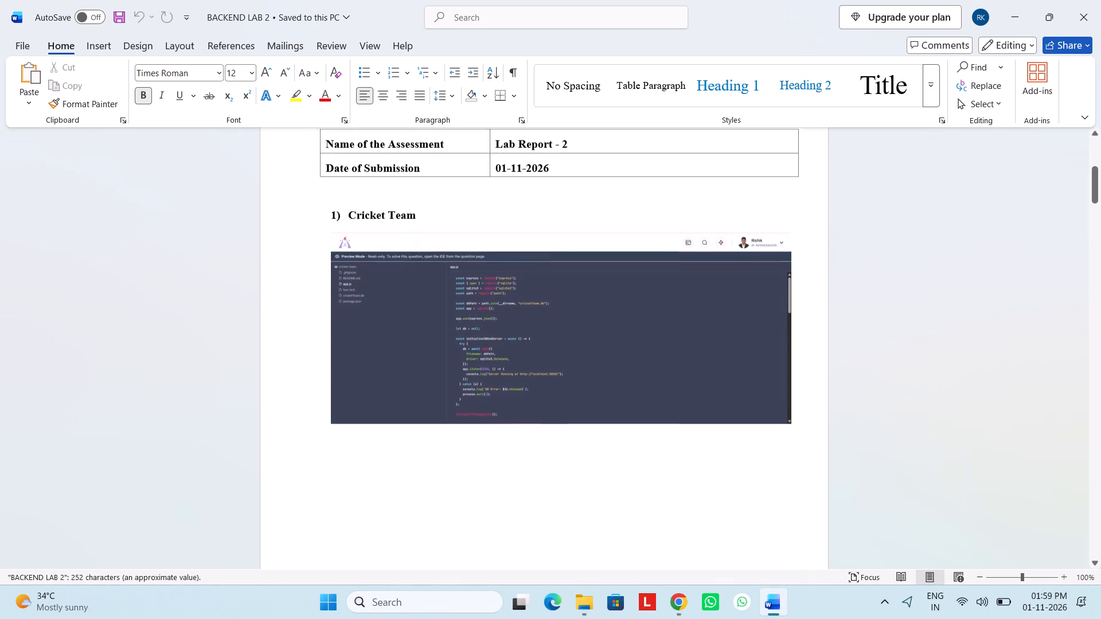
click(571, 367)
key(Delete)
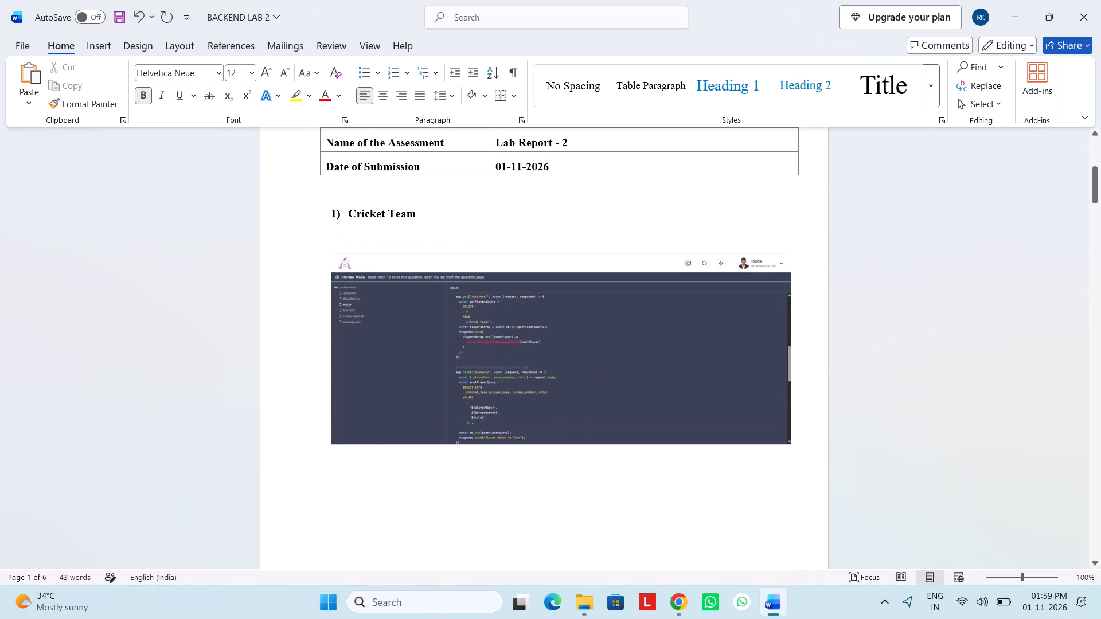
key(ctrl+v)
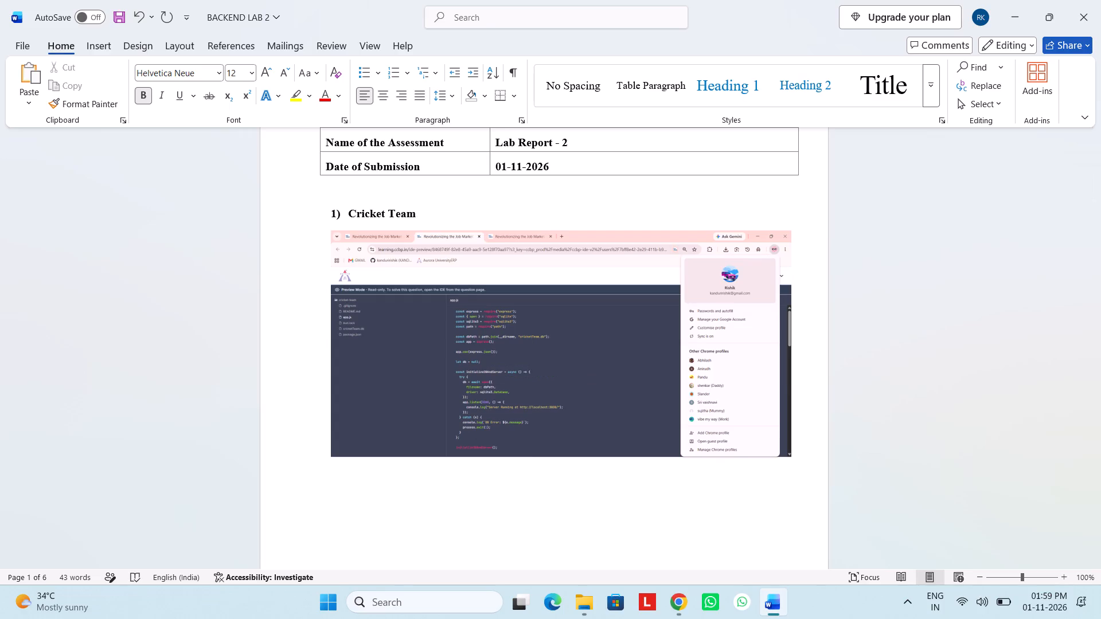
Delete the remaining old code screenshots from the Cricket Team section, keeping only the new one.
ctrl+scroll(571, 367, up, 3)
ctrl+scroll(571, 367, down, 1)
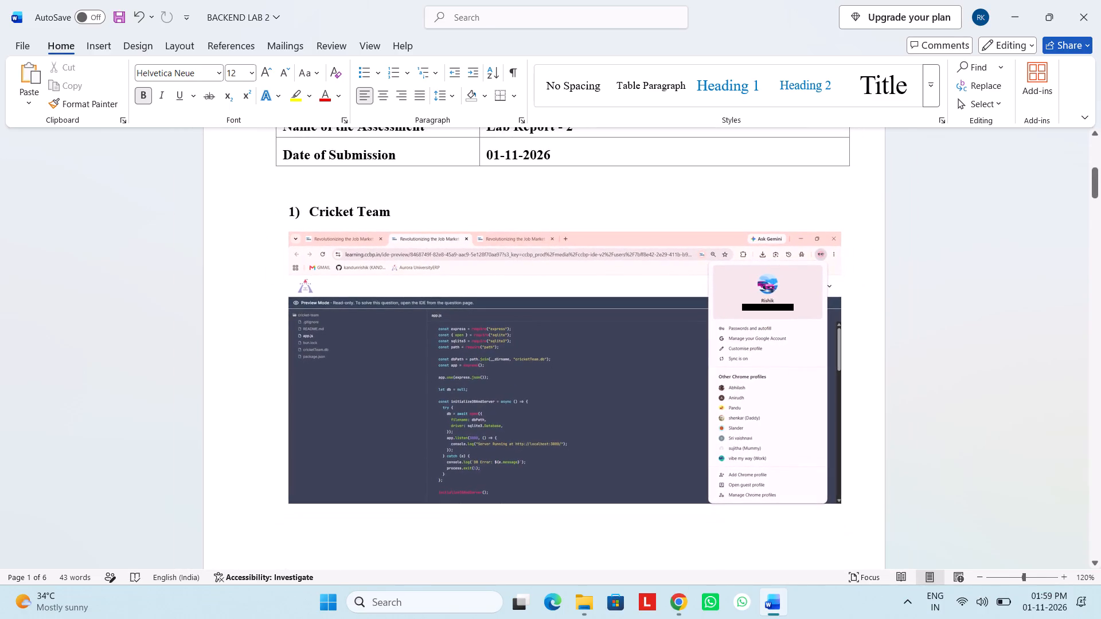
scroll(571, 367, down, 5)
click(571, 367)
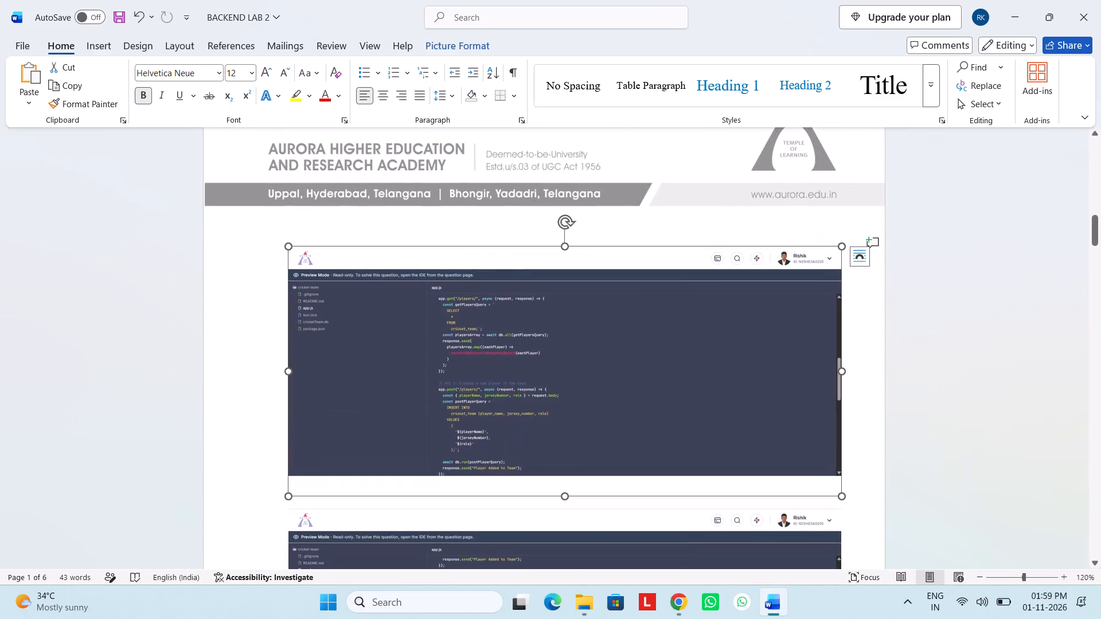
key(Delete)
click(571, 367)
scroll(571, 367, down, 1)
click(564, 372)
key(Delete)
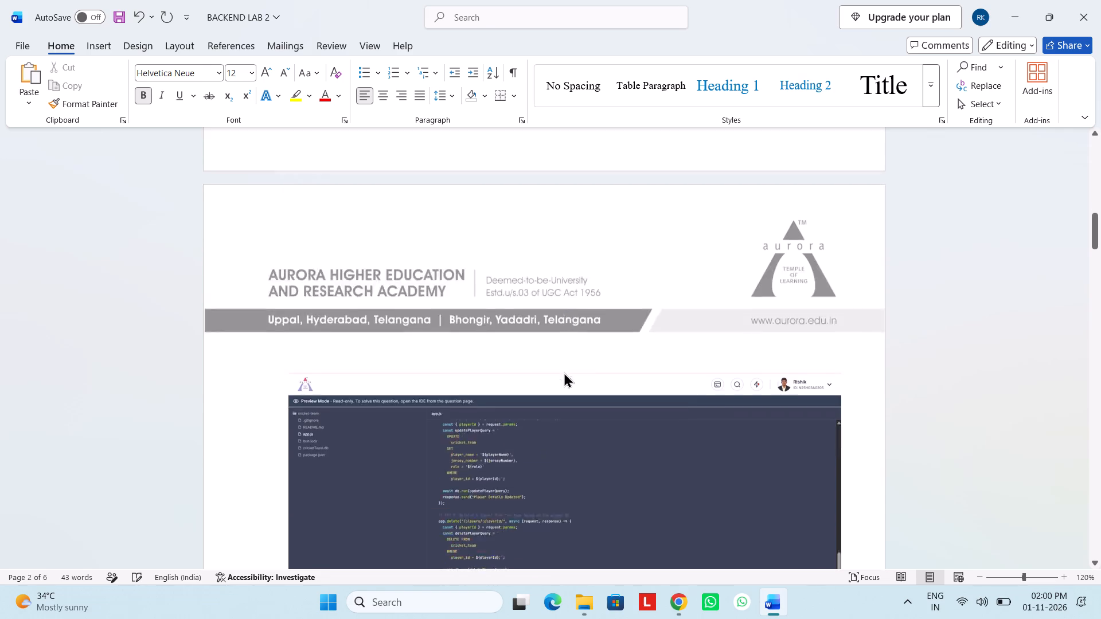
scroll(564, 372, down, 1)
click(564, 372)
key(Delete)
Delete all the old movies-database code screenshots from the Movies section, keeping its heading and the Coding Practice results image.
scroll(564, 372, down, 2)
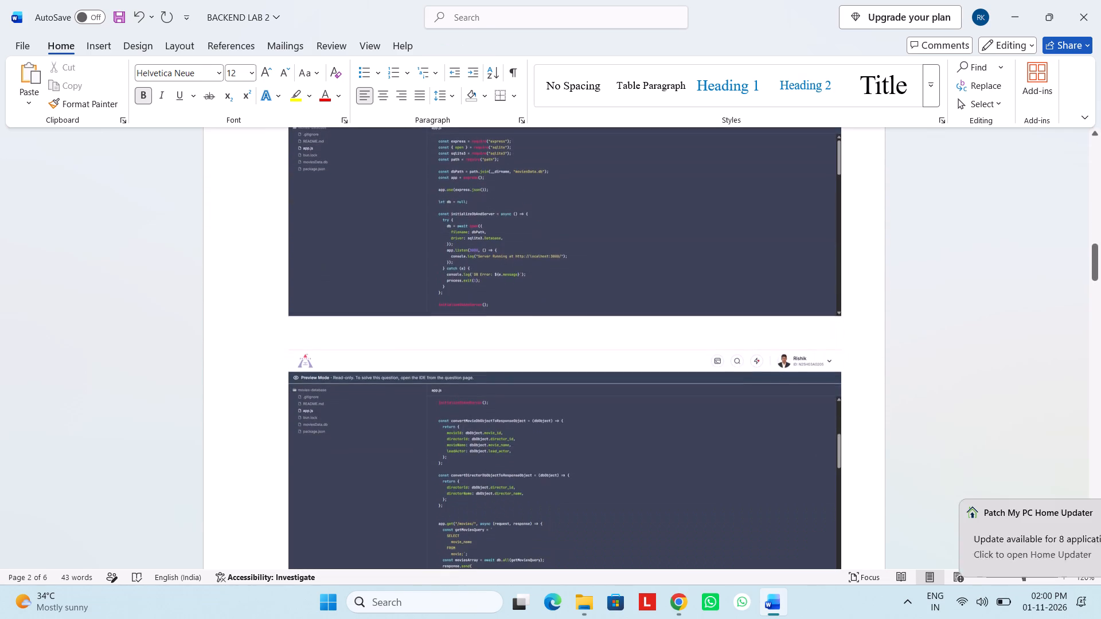
click(486, 298)
key(Delete)
scroll(486, 298, down, 1)
click(423, 224)
key(Delete)
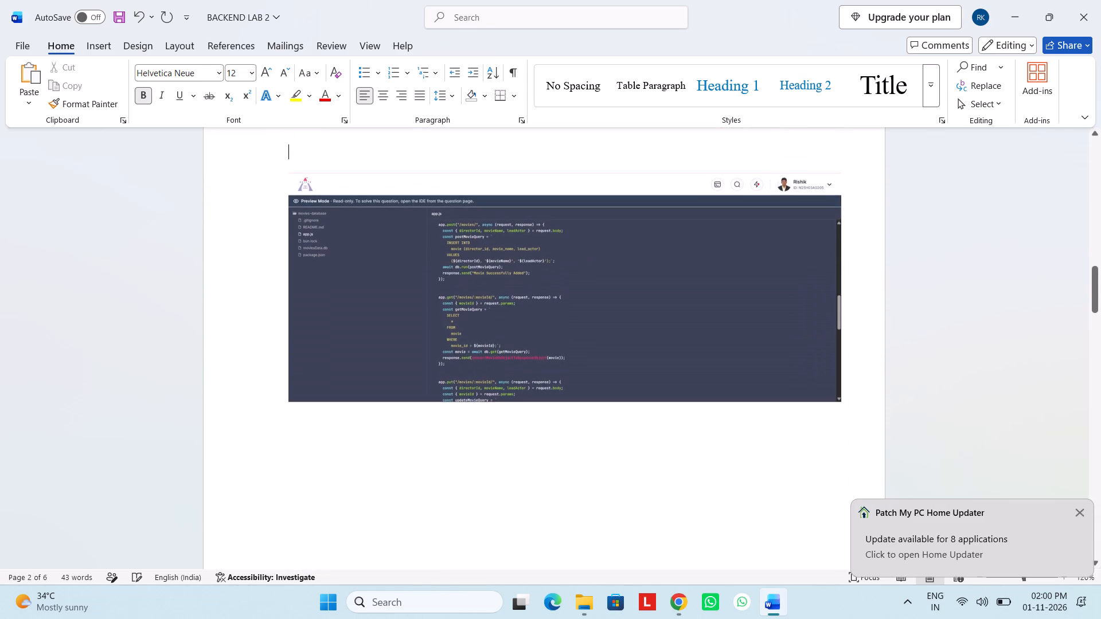
click(454, 282)
key(Delete)
scroll(454, 282, down, 1)
click(443, 278)
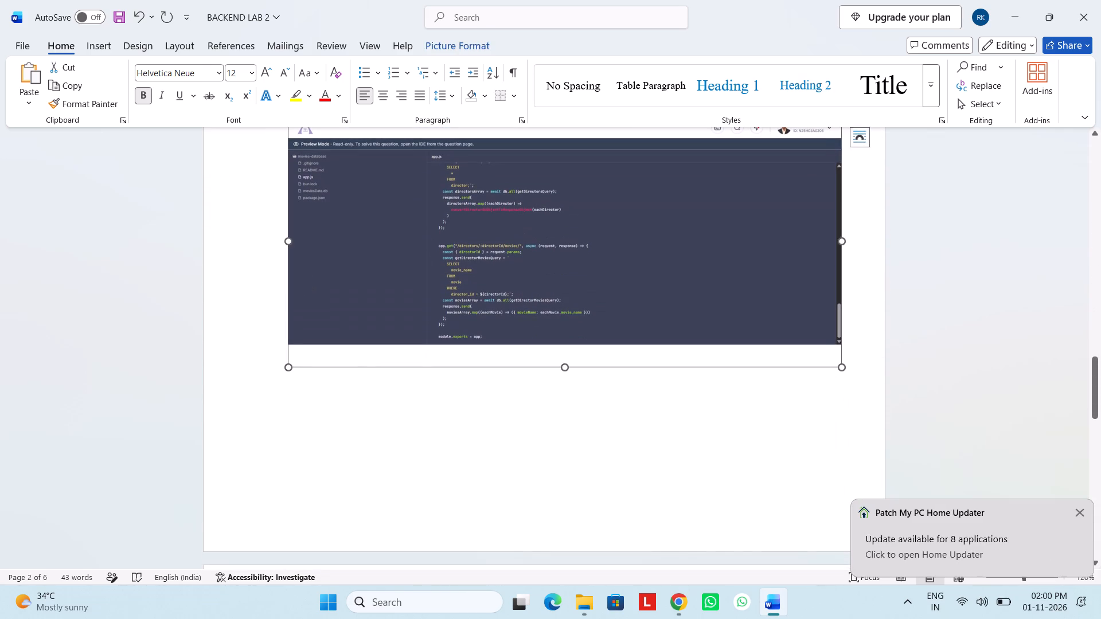
key(Delete)
scroll(443, 278, up, 1)
click(443, 278)
key(Delete)
Add a blank line after the new screenshot in the Cricket Team section.
scroll(443, 278, up, 3)
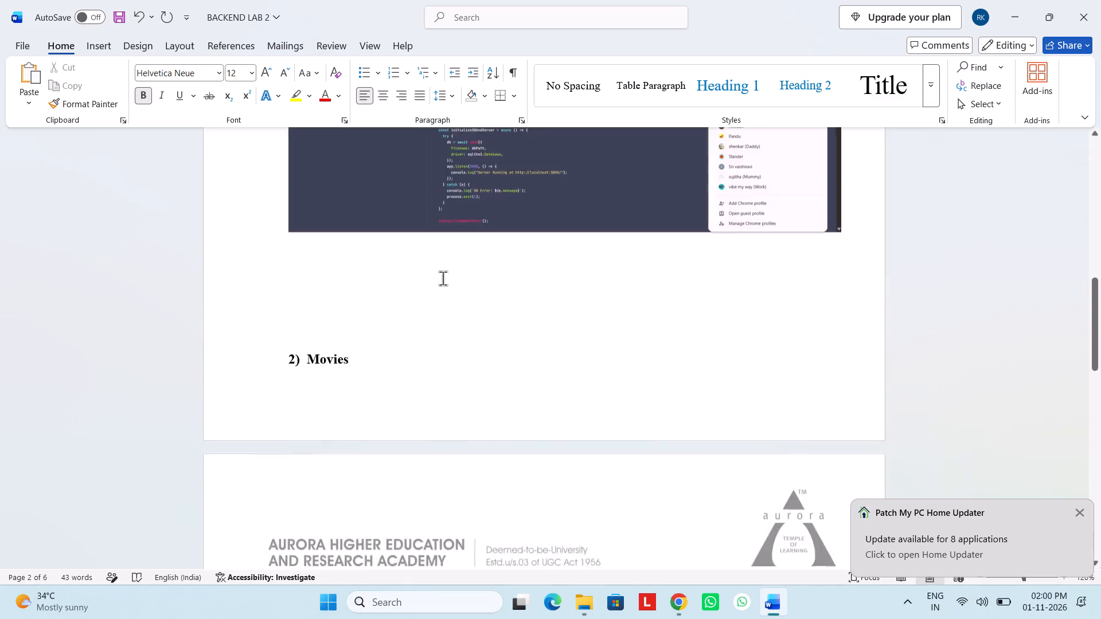
scroll(443, 278, down, 2)
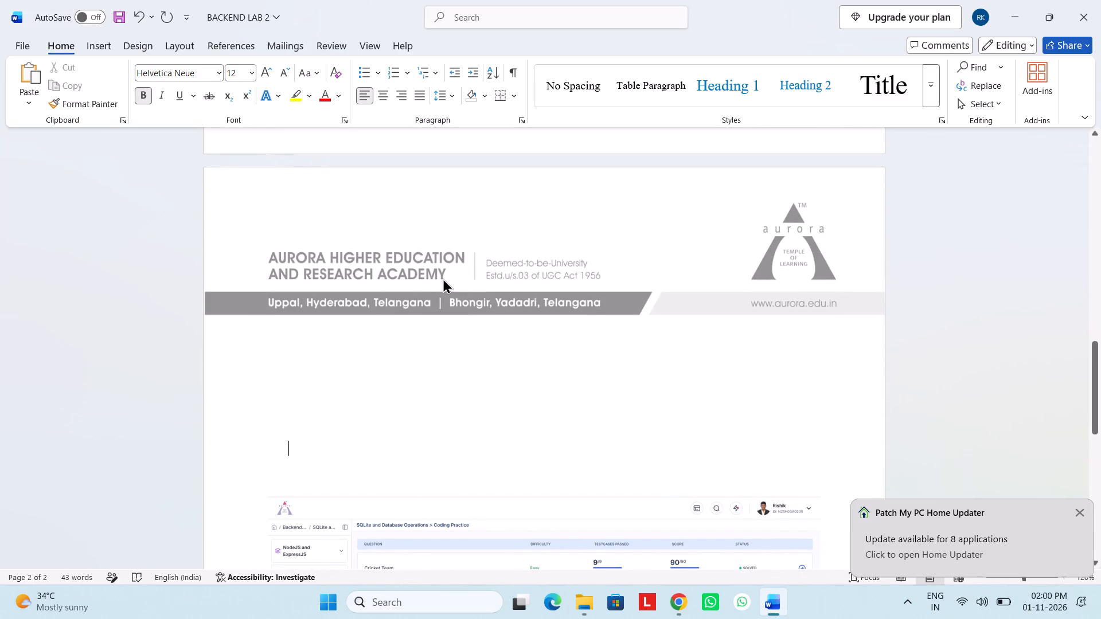
scroll(443, 278, up, 3)
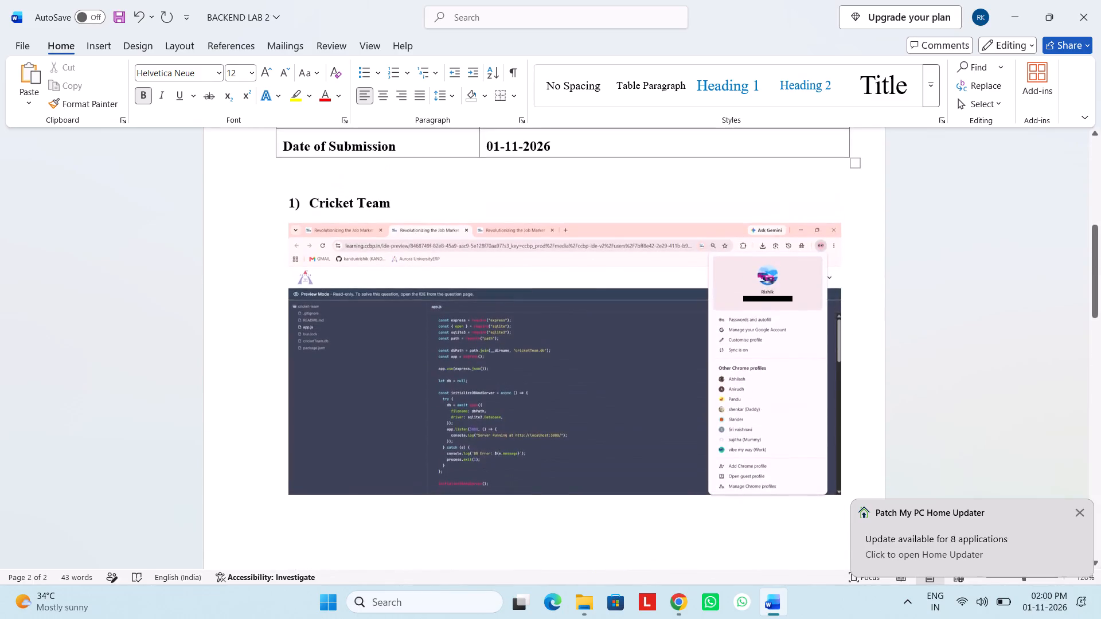
click(860, 478)
key(Return)
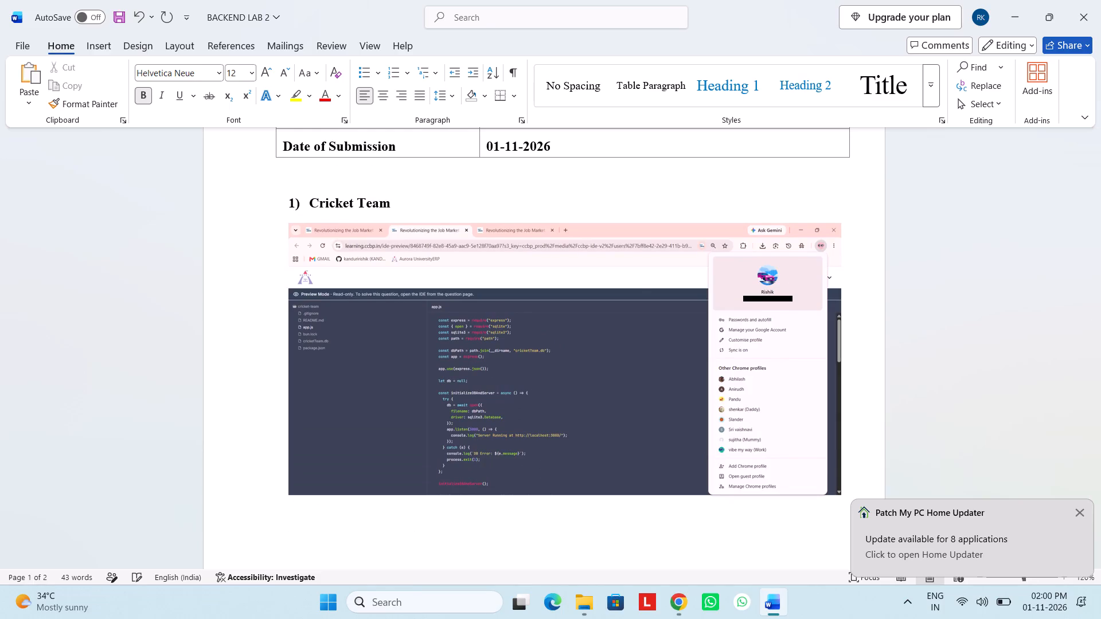
Close the File Explorer window showing the BACKEND folder.
key(alt+Tab)
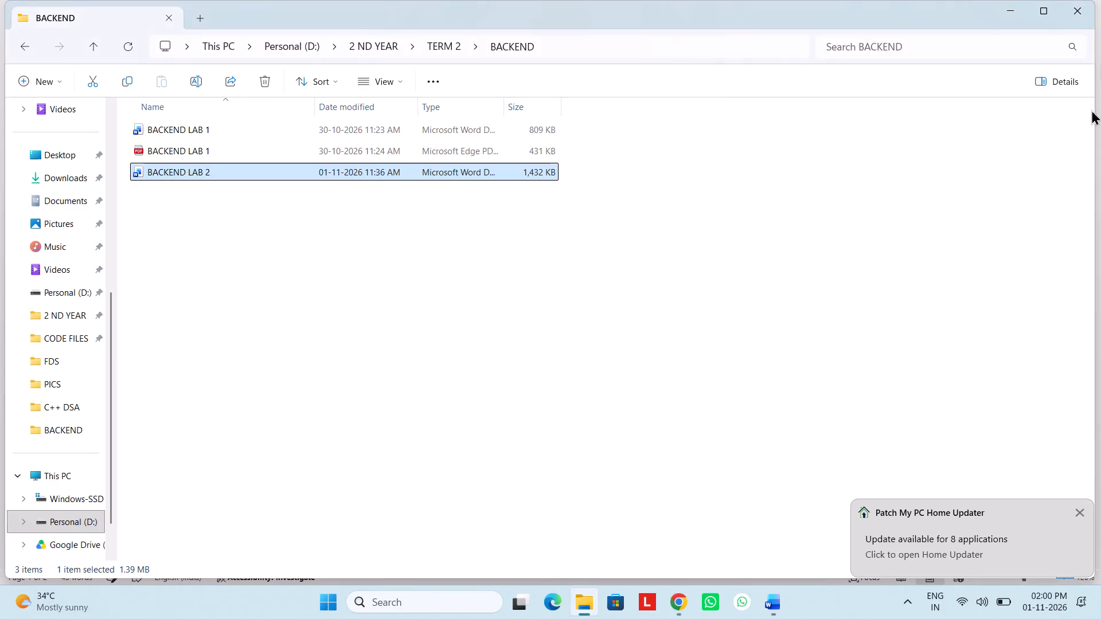
click(1073, 13)
Switch to Chrome, look over the app.js code in the cricket-team preview, and close the preview tab.
key(alt+Tab)
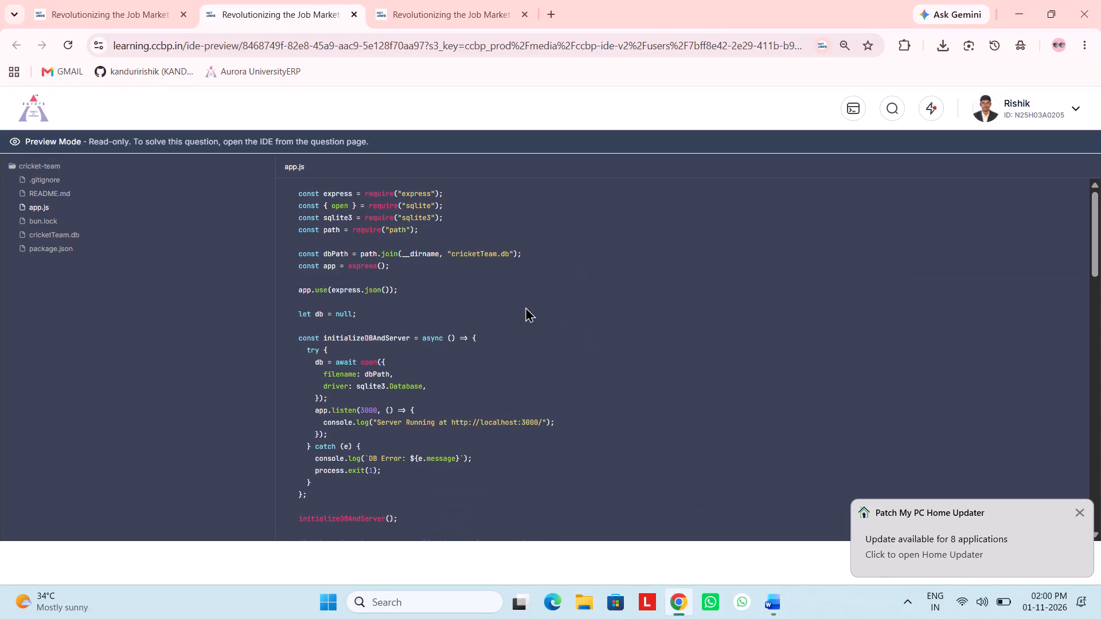
scroll(478, 292, up, 4)
scroll(478, 292, down, 1)
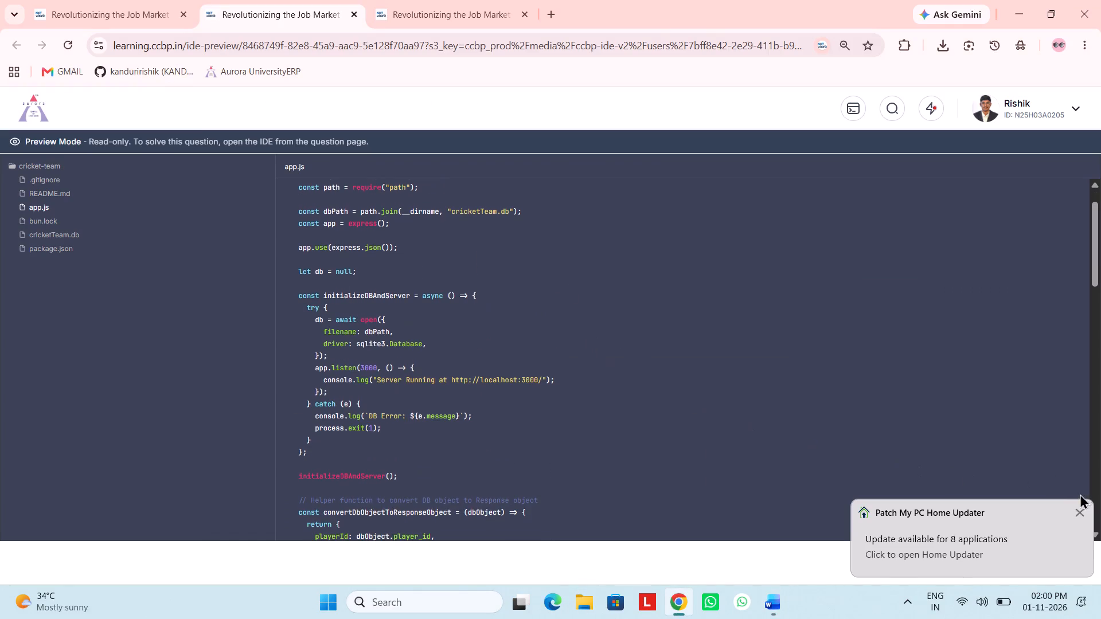
scroll(828, 434, up, 4)
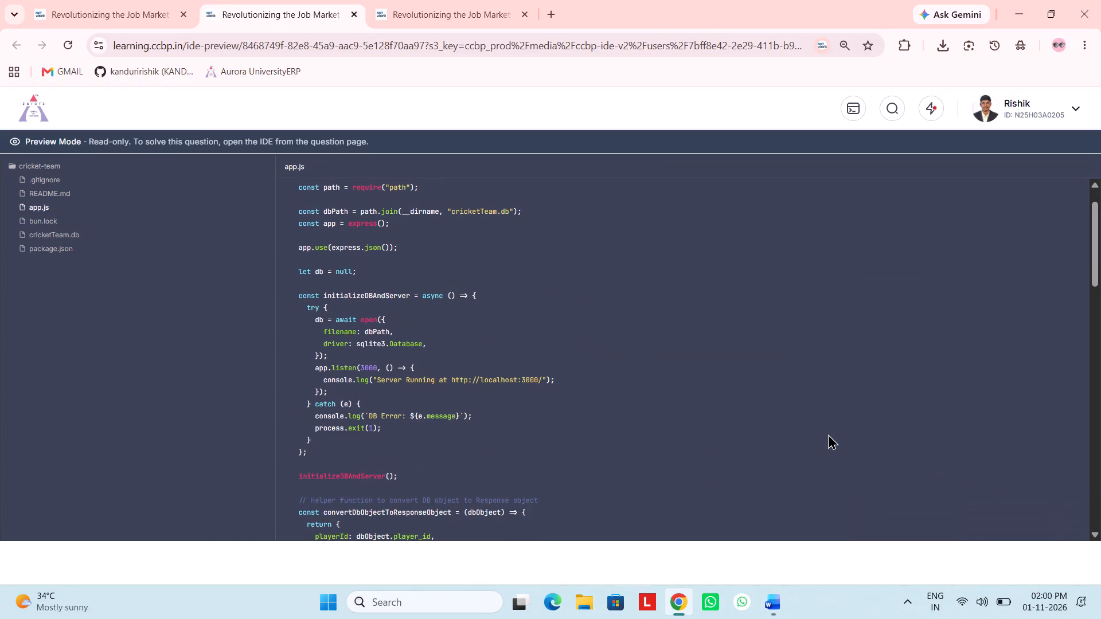
scroll(828, 434, down, 6)
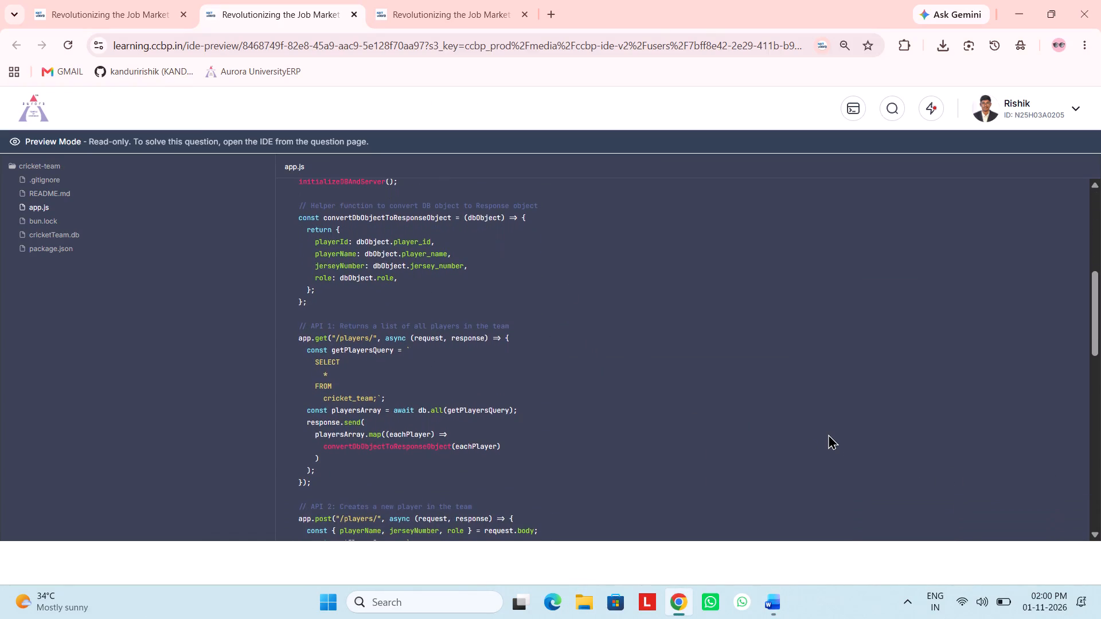
scroll(828, 466, up, 2)
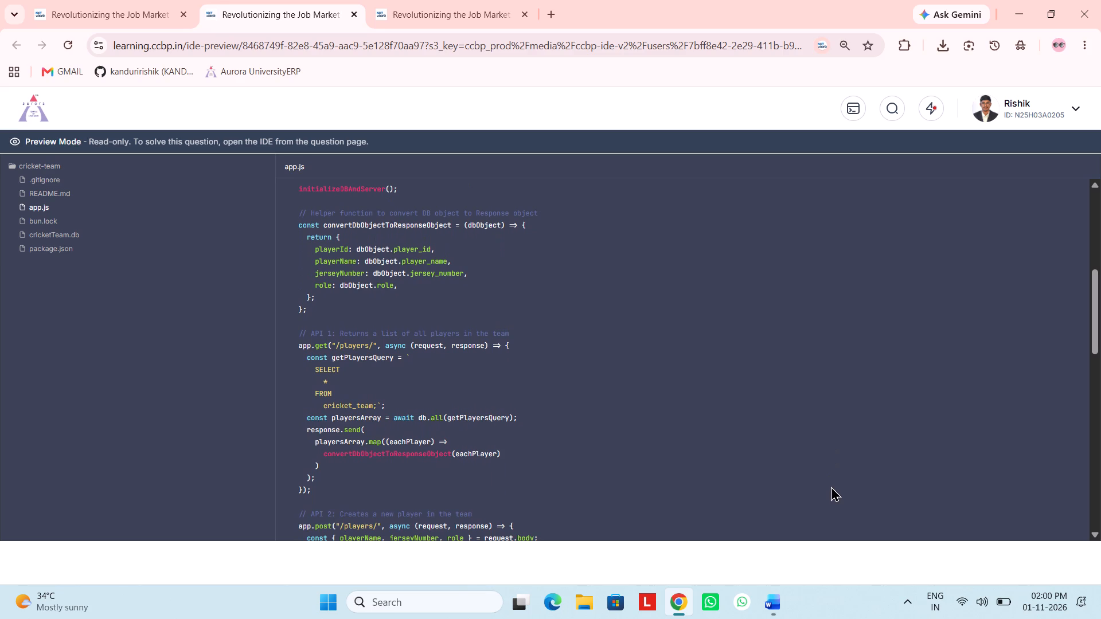
scroll(831, 486, up, 2)
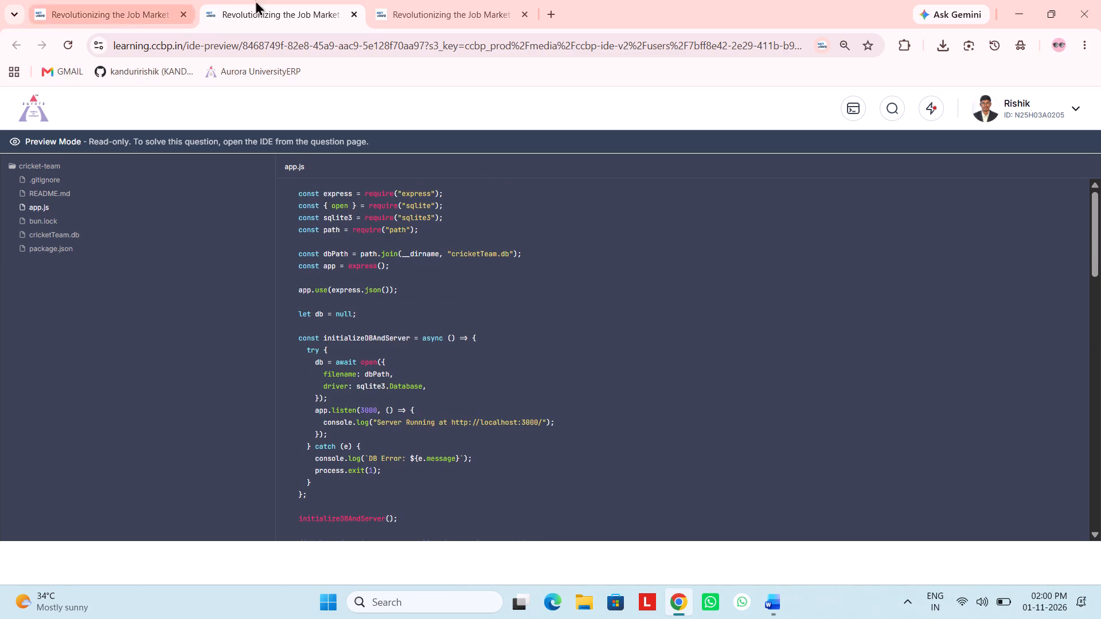
click(357, 15)
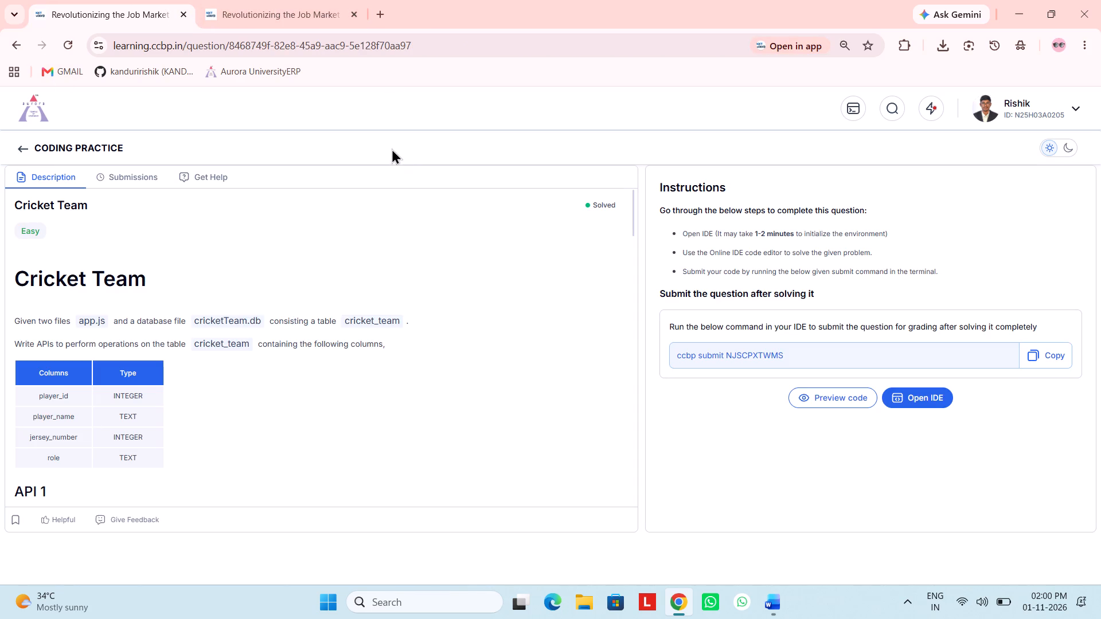
Open app.js from the coding-practice-4a project in the online IDE and look through its code.
click(256, 1)
click(160, 116)
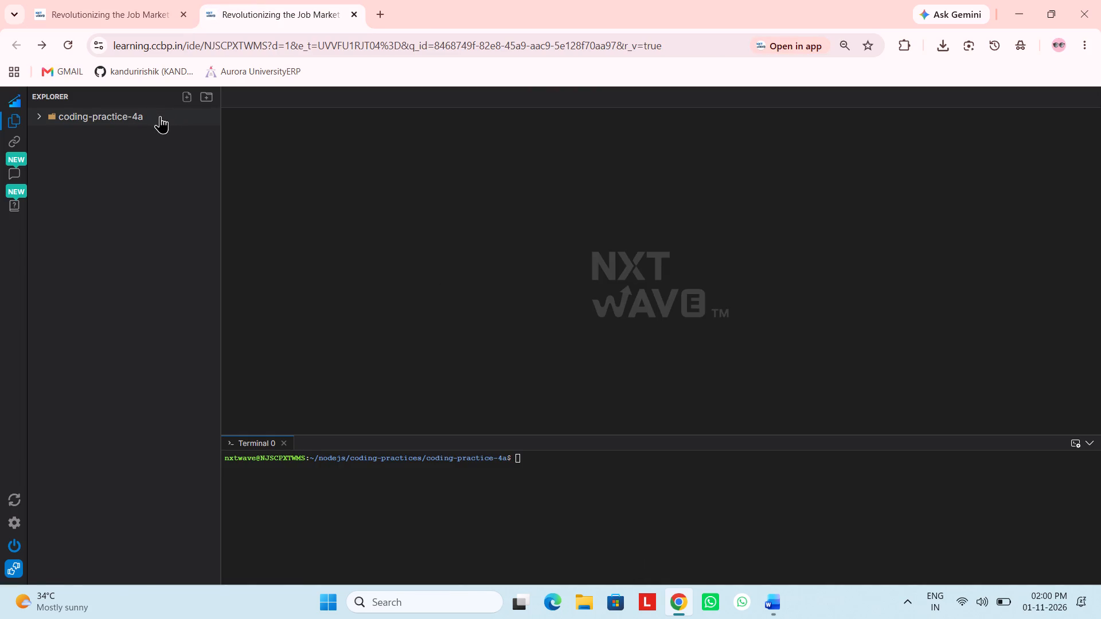
click(128, 160)
click(133, 170)
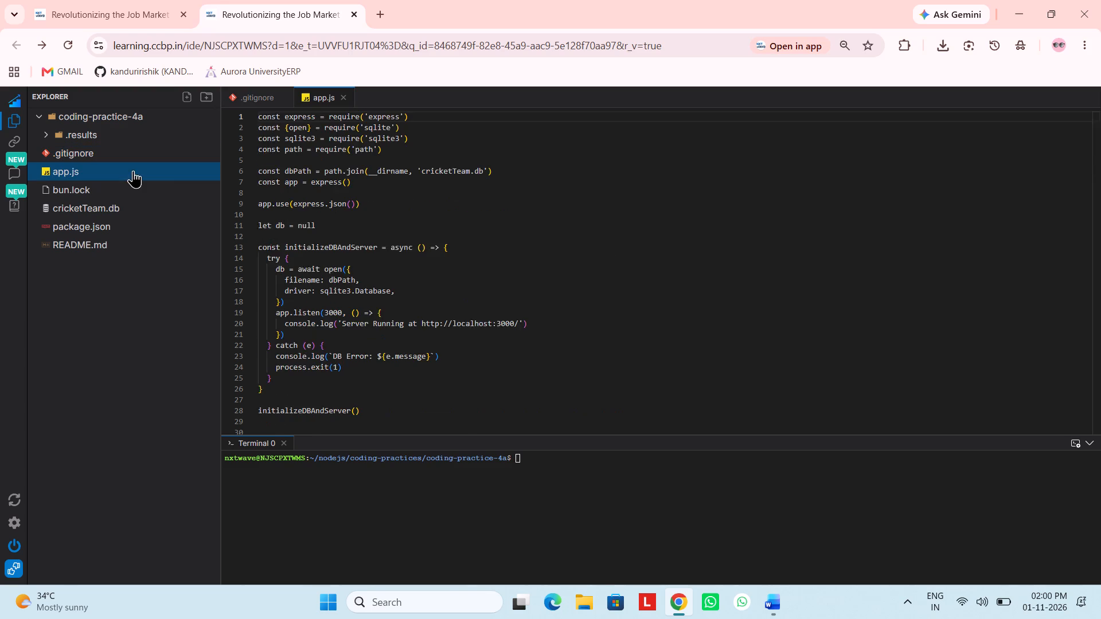
scroll(444, 294, down, 18)
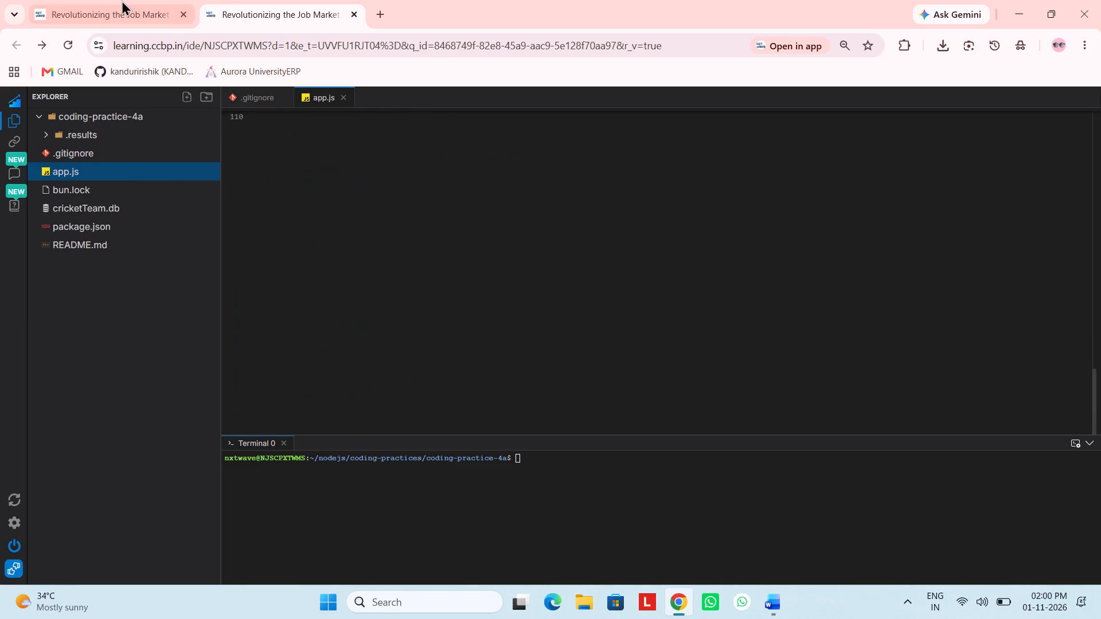
Copy the Cricket Team submit command, run it in the IDE terminal, and return to the question page.
click(118, 0)
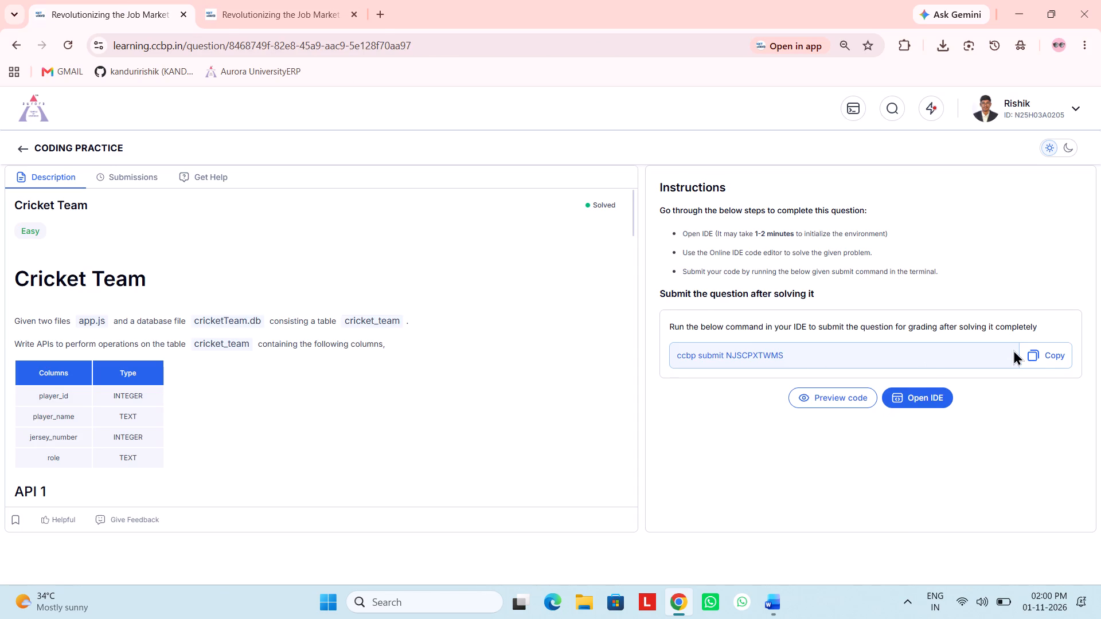
click(1037, 359)
click(291, 0)
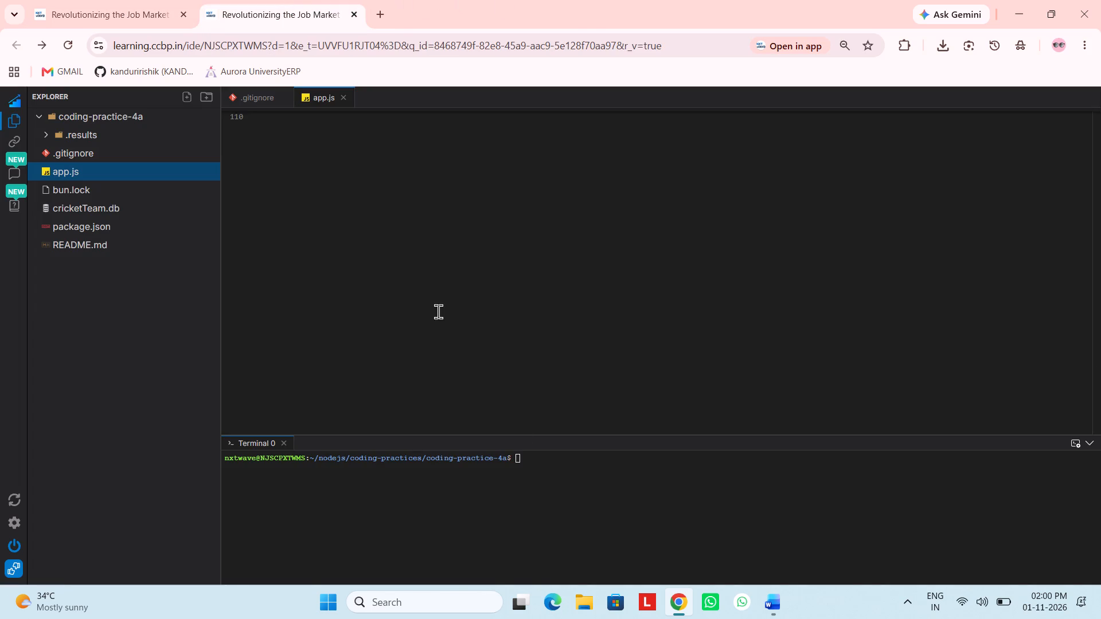
click(623, 531)
key(ctrl+shift+v)
key(Return)
click(159, 0)
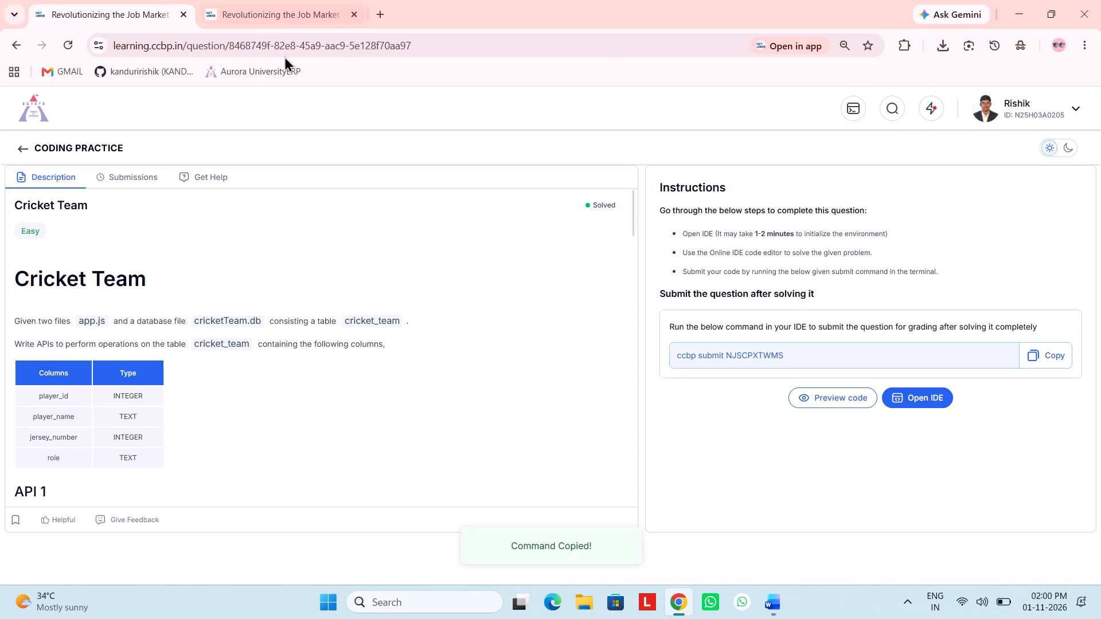
Check the Cricket Team submission history on the question page and the submit command's output in the IDE terminal.
scroll(395, 345, down, 6)
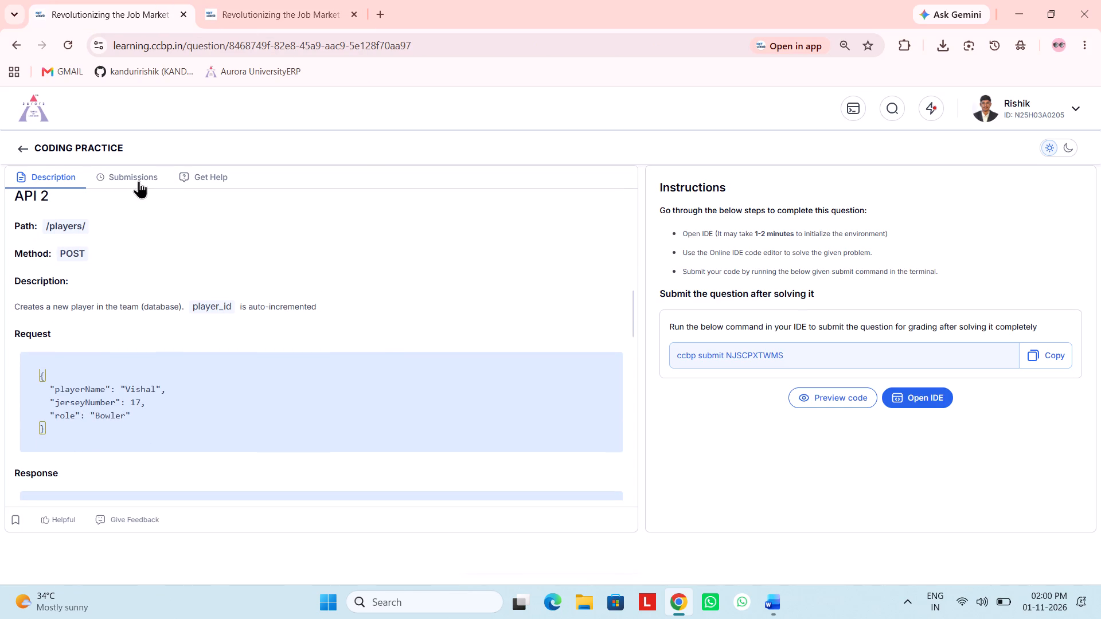
click(139, 181)
scroll(310, 374, down, 1)
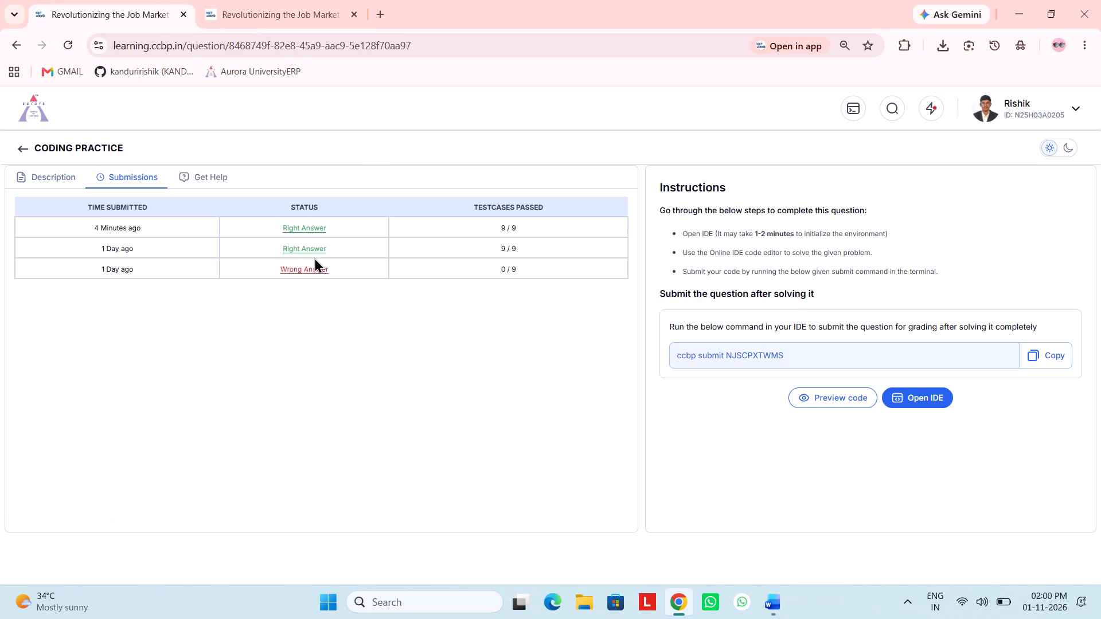
click(349, 0)
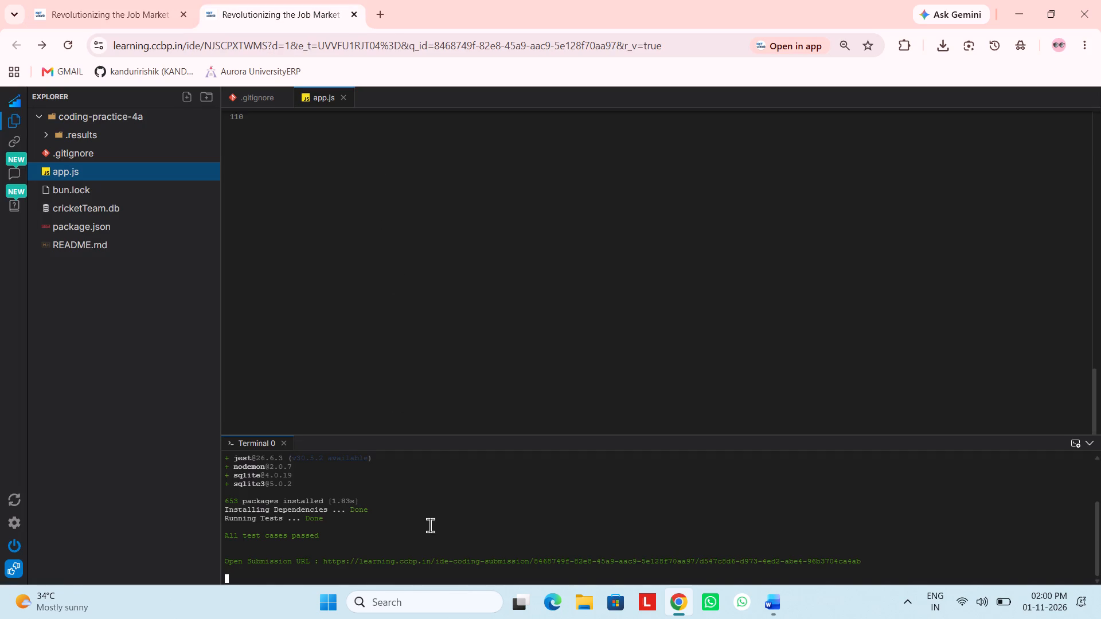
scroll(432, 528, down, 3)
Close the IDE browser tab and reload the Cricket Team question page.
click(352, 18)
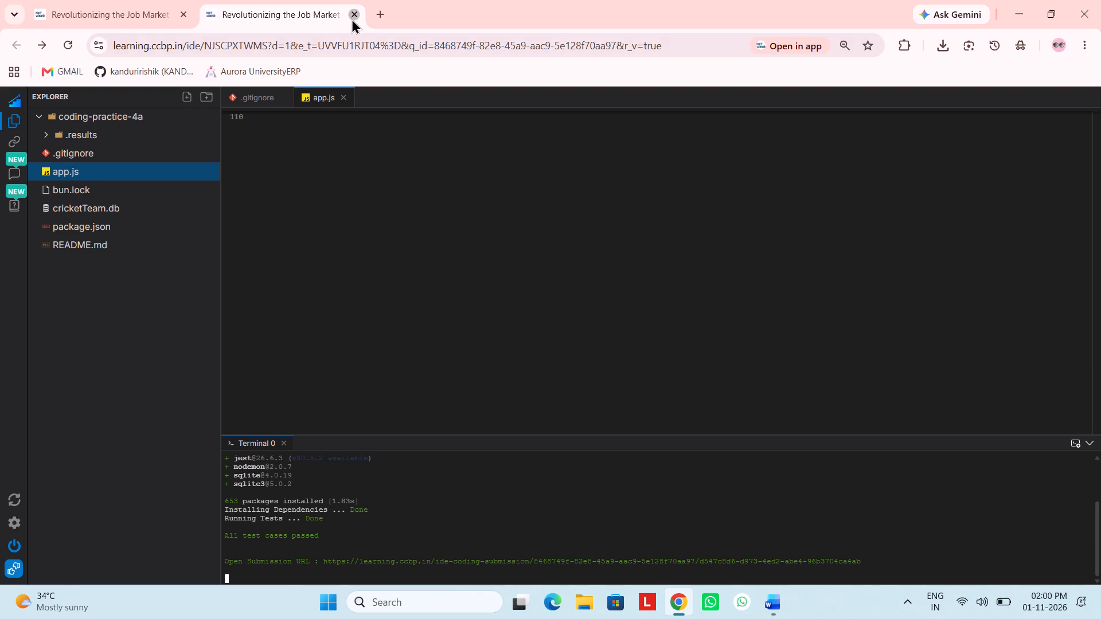
click(58, 46)
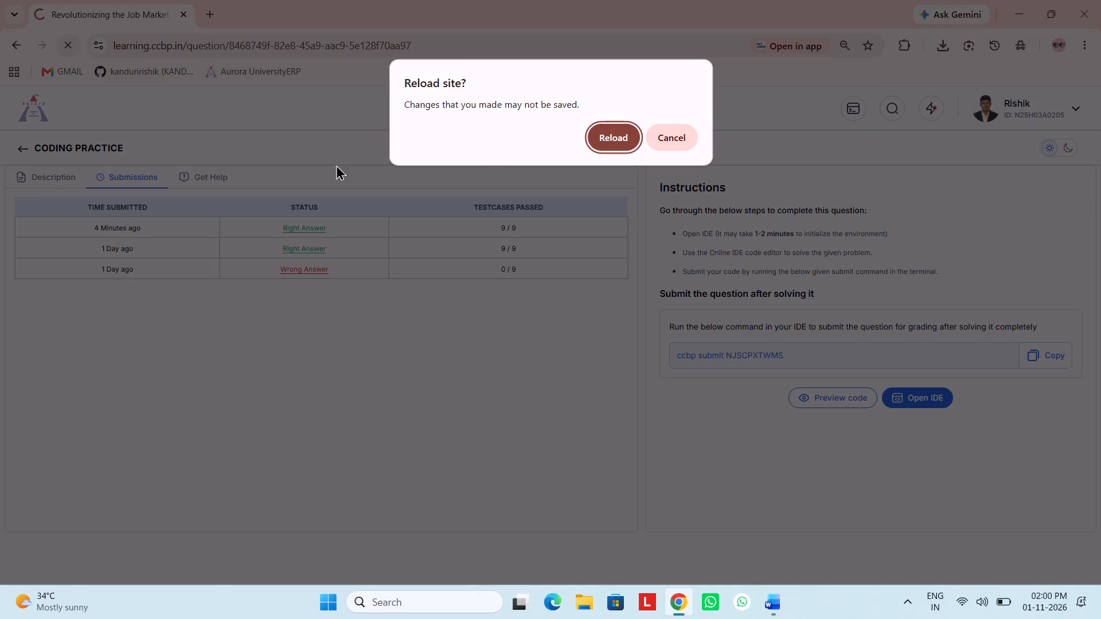
click(592, 138)
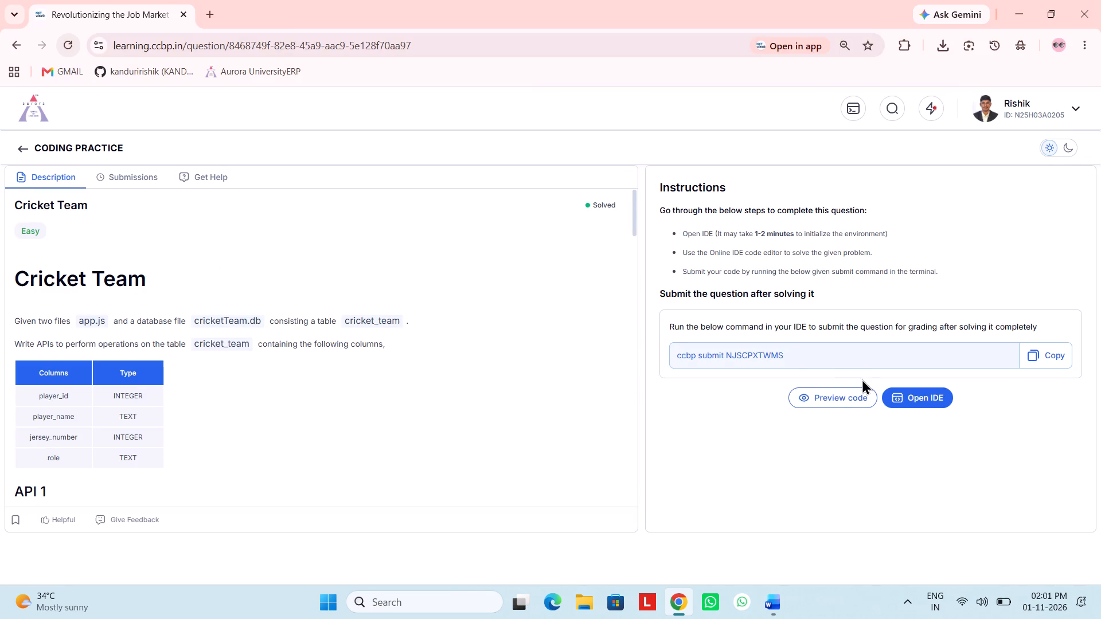
Open the code preview for the Cricket Team question and look through the app.js code.
click(856, 392)
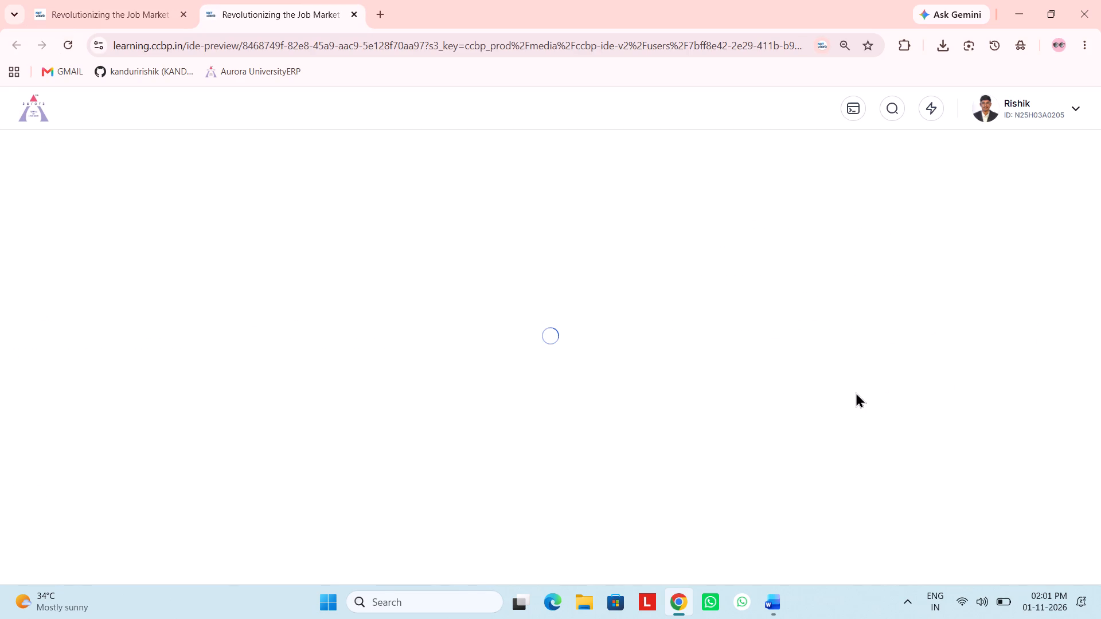
scroll(856, 392, down, 11)
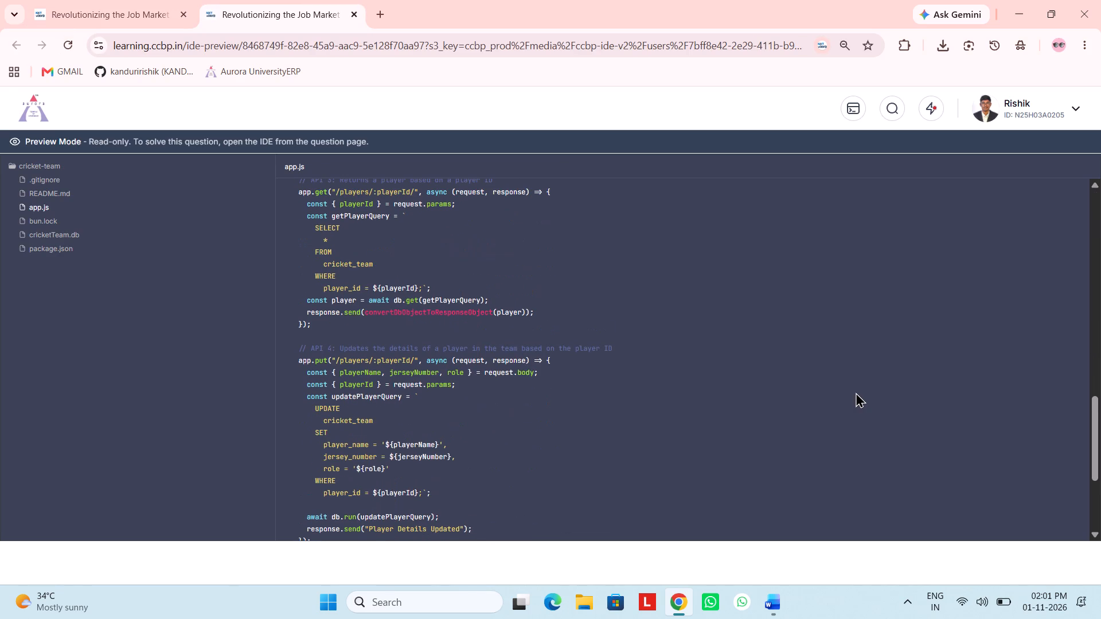
scroll(856, 392, down, 3)
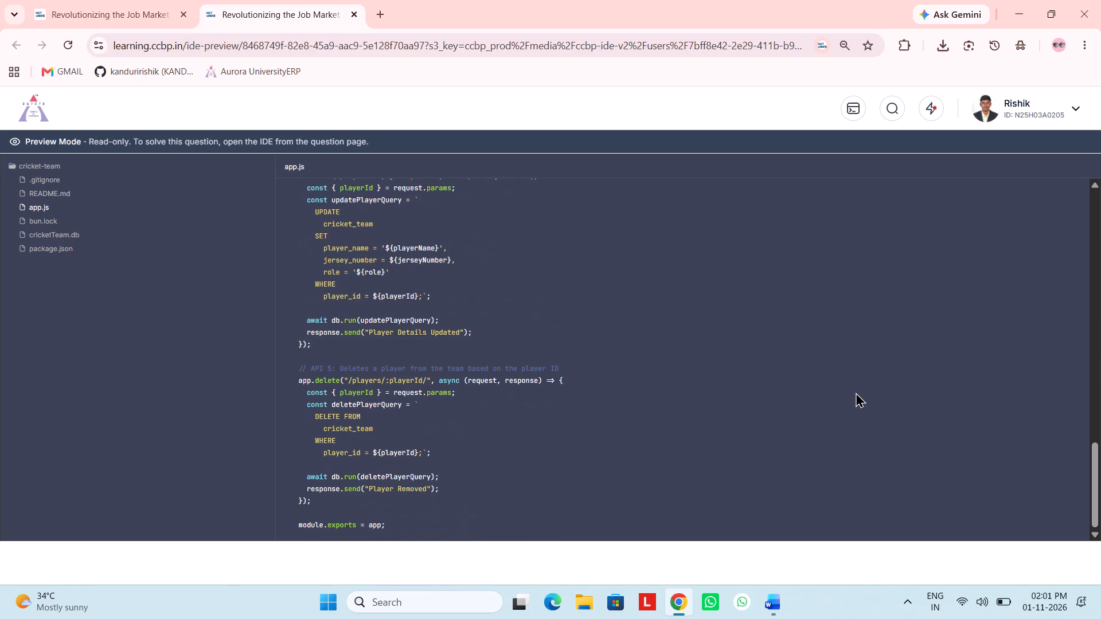
scroll(856, 392, up, 15)
scroll(856, 392, down, 6)
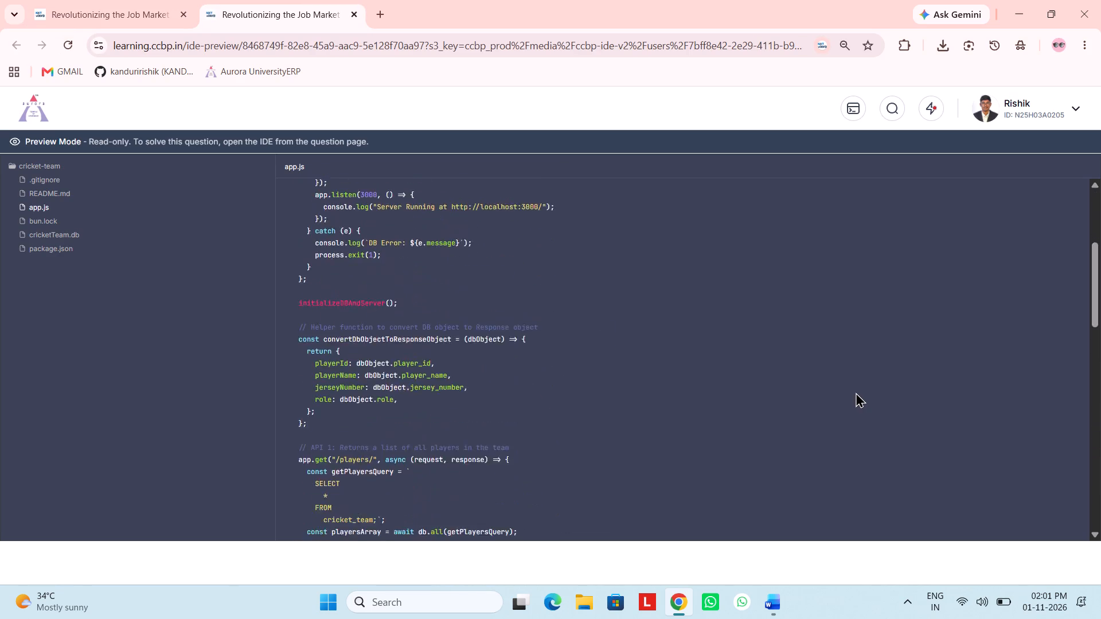
scroll(856, 392, down, 1)
scroll(856, 392, up, 5)
scroll(856, 392, down, 2)
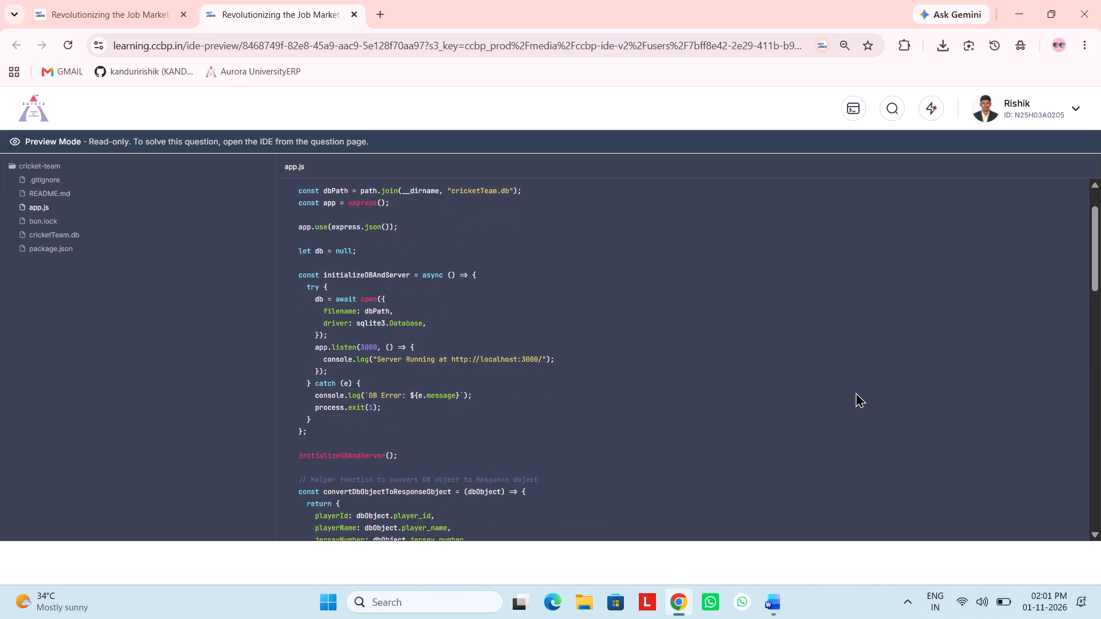
scroll(856, 392, down, 1)
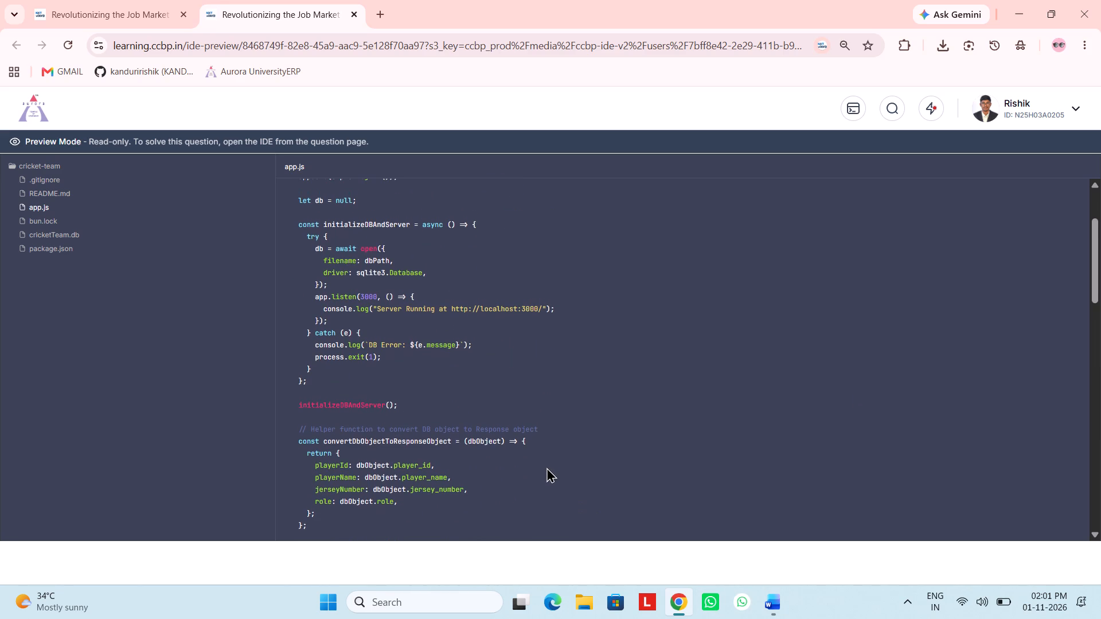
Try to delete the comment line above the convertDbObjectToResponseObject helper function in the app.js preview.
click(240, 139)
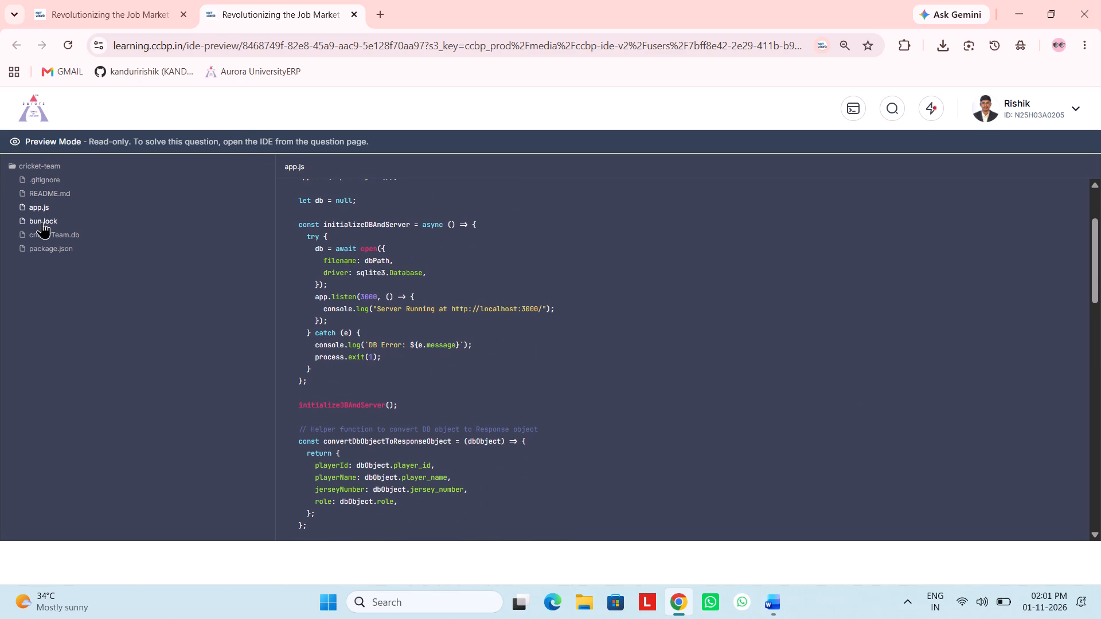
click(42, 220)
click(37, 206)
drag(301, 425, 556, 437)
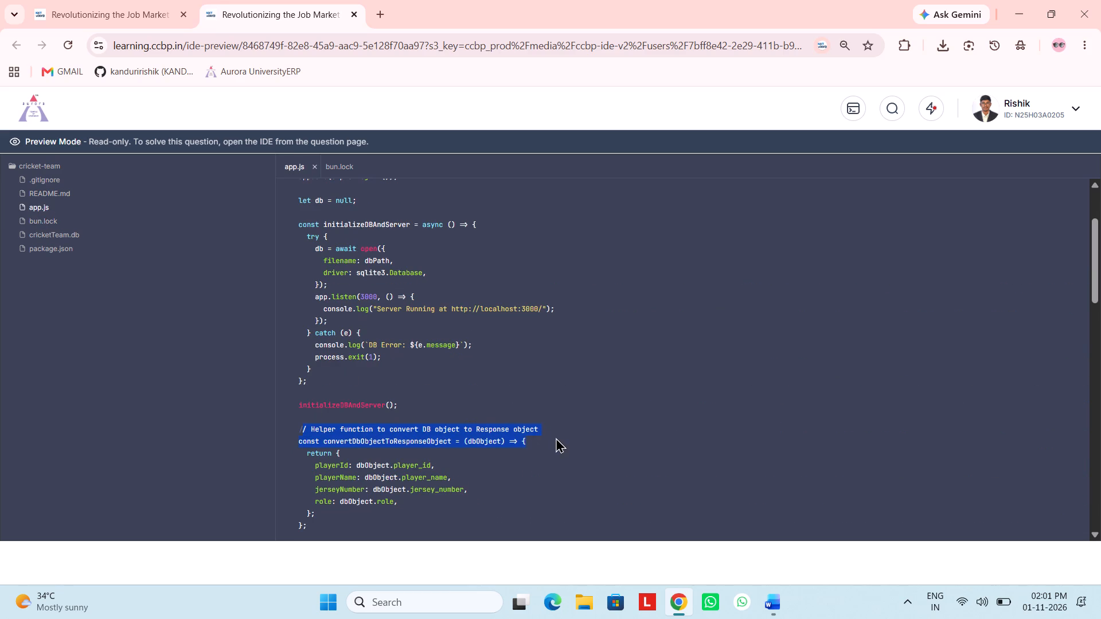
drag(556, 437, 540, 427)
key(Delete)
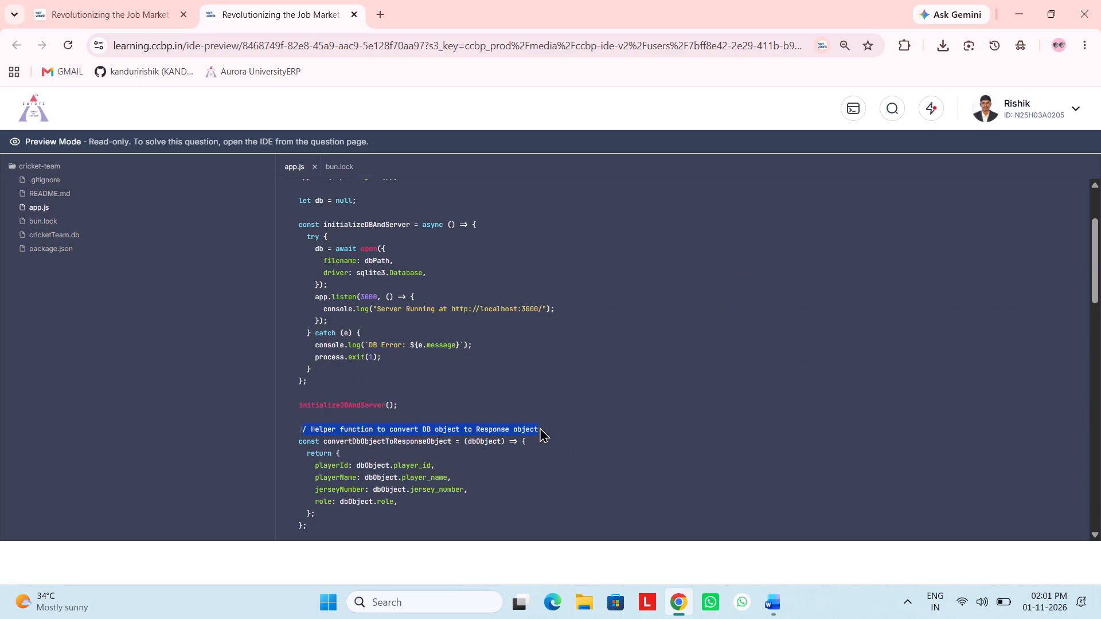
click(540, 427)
Close app.js in the code preview and go to the learning portal's home page.
scroll(540, 427, up, 11)
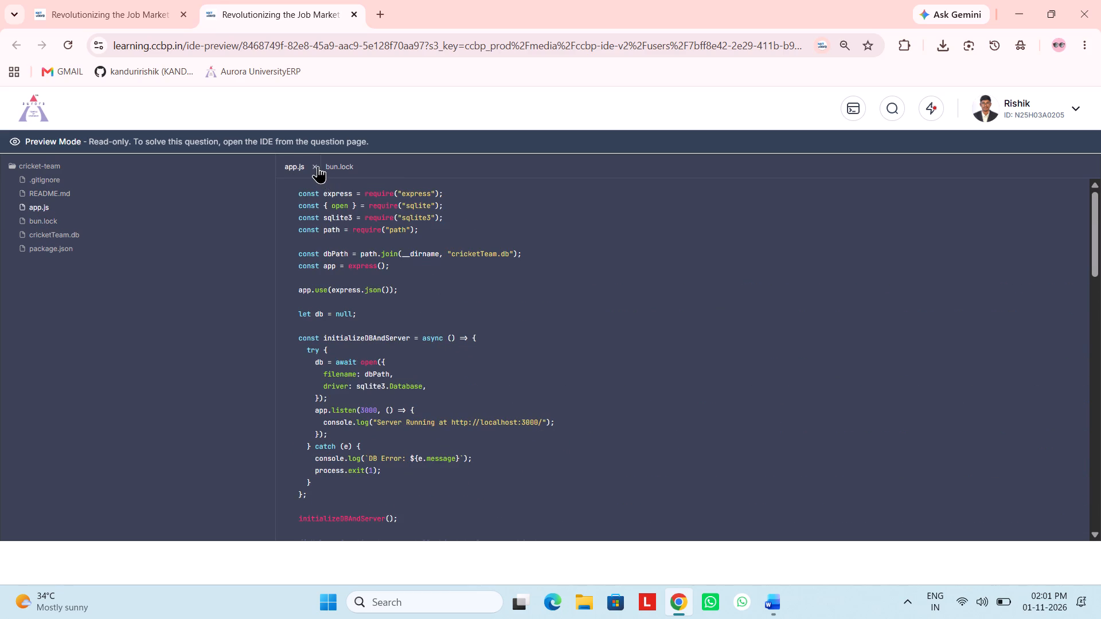
double_click(318, 166)
click(313, 166)
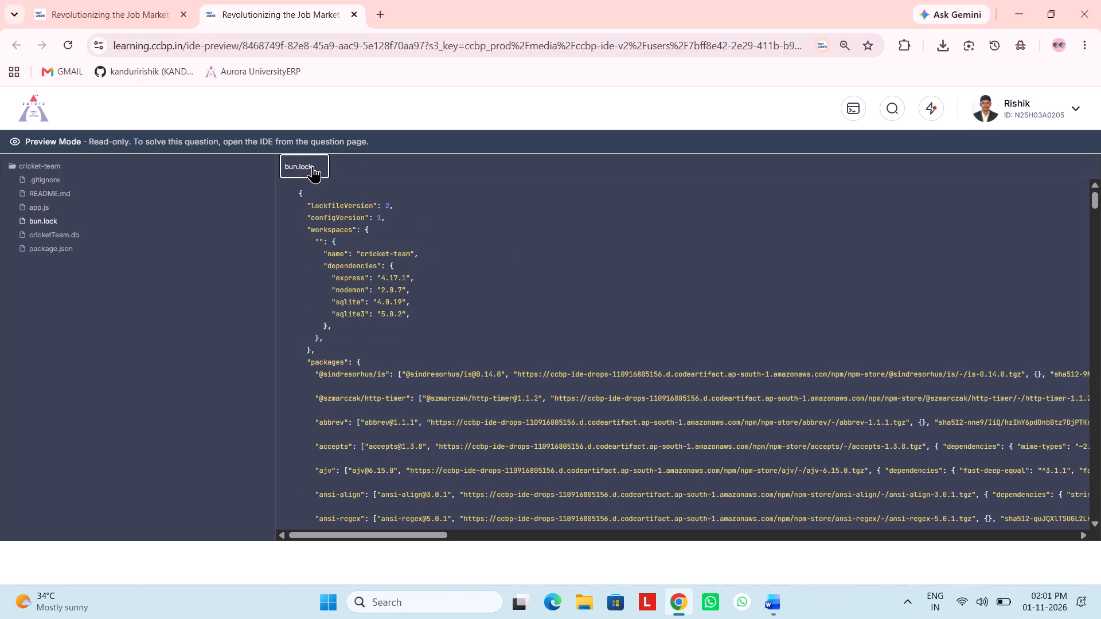
click(18, 138)
click(31, 110)
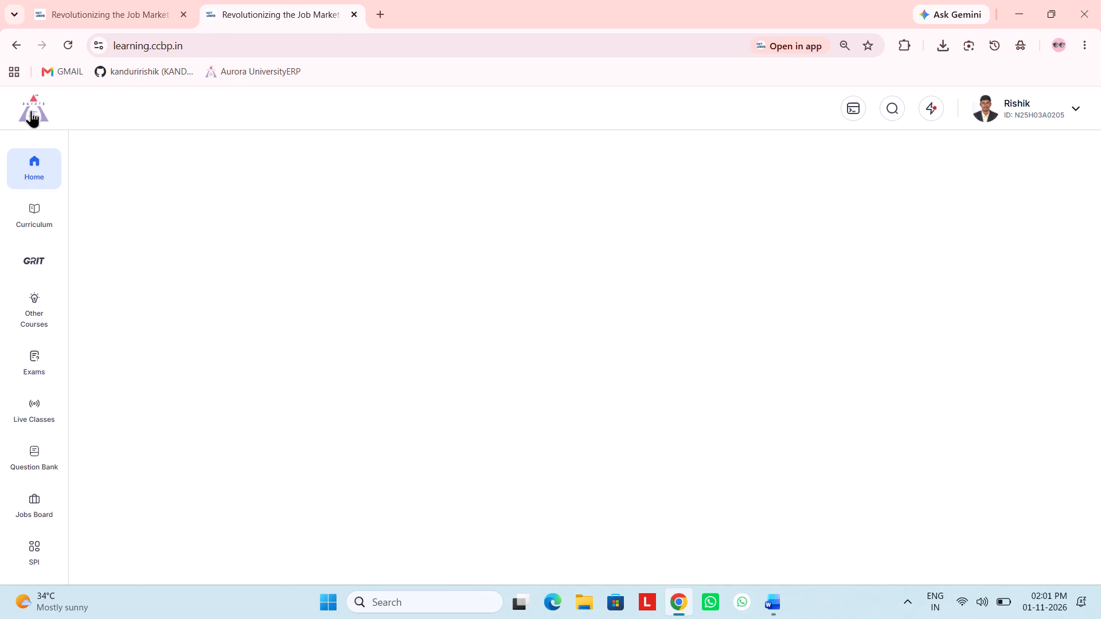
Reopen the online IDE from the Cricket Team question page and open app.js from the coding-practice-4a project.
click(121, 0)
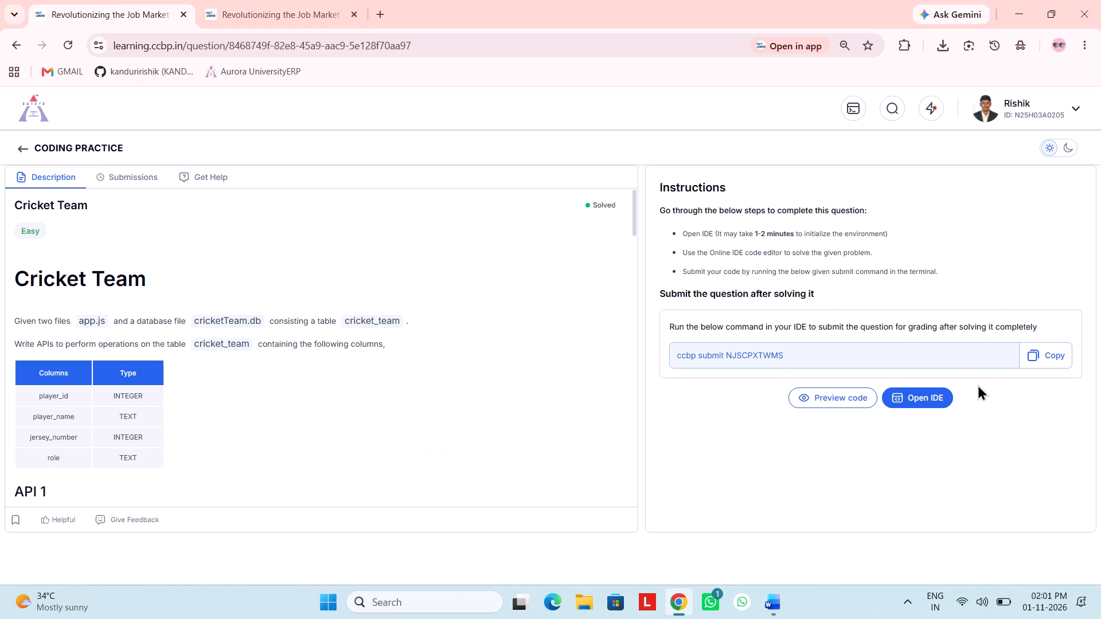
click(943, 403)
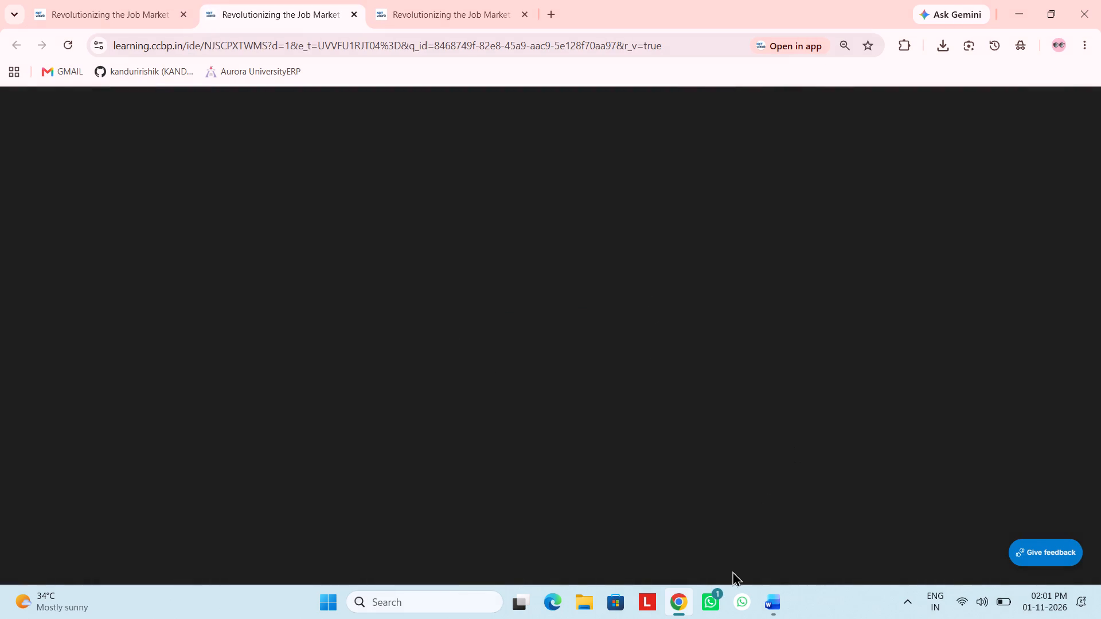
click(58, 111)
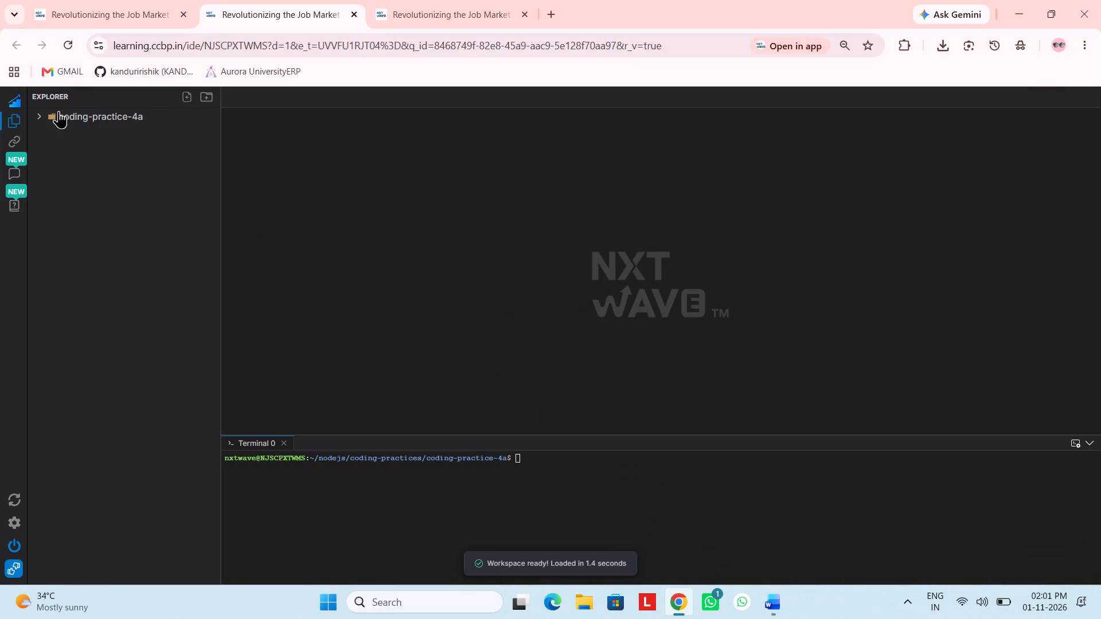
click(91, 171)
Look through the app.js code in the IDE from the imports to the delete API, ending back at the first line.
scroll(388, 263, down, 4)
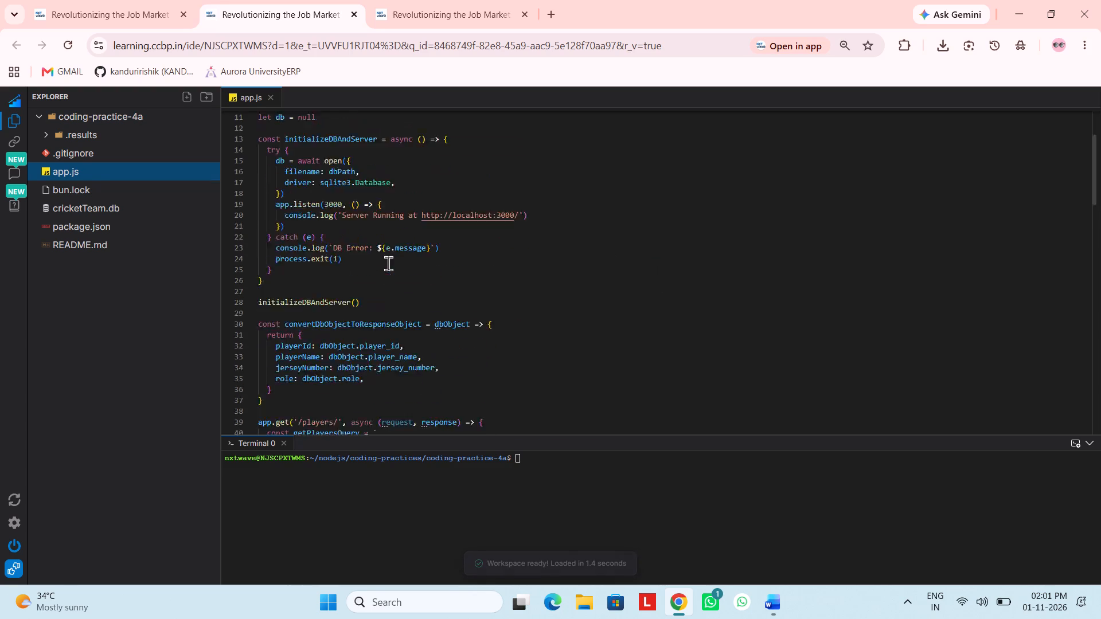
scroll(388, 263, down, 11)
scroll(388, 263, up, 8)
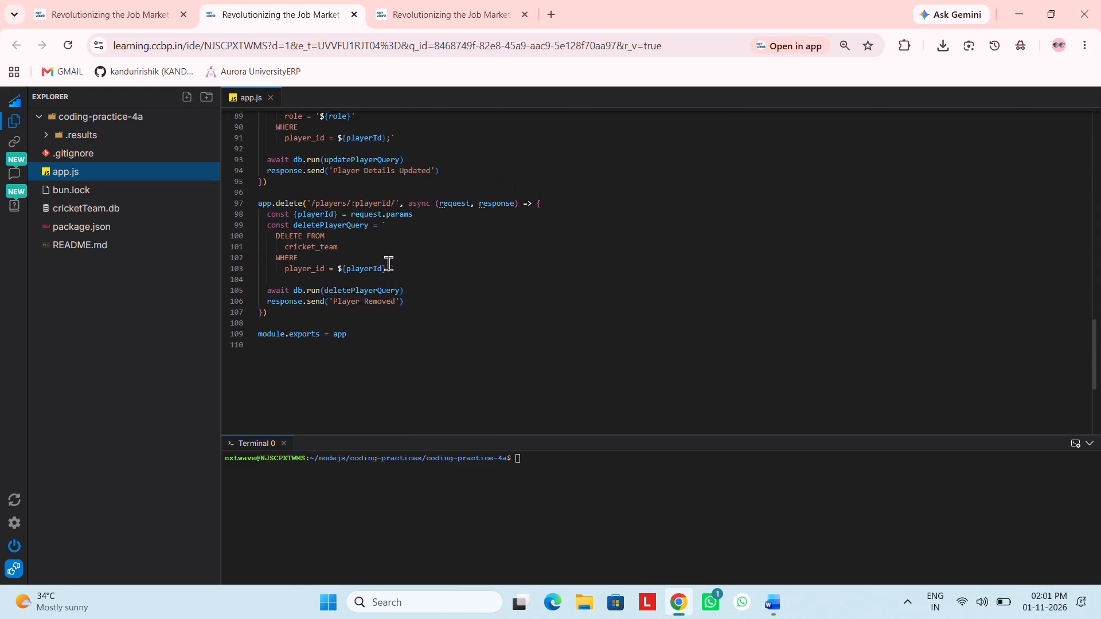
scroll(388, 263, up, 14)
scroll(388, 263, up, 7)
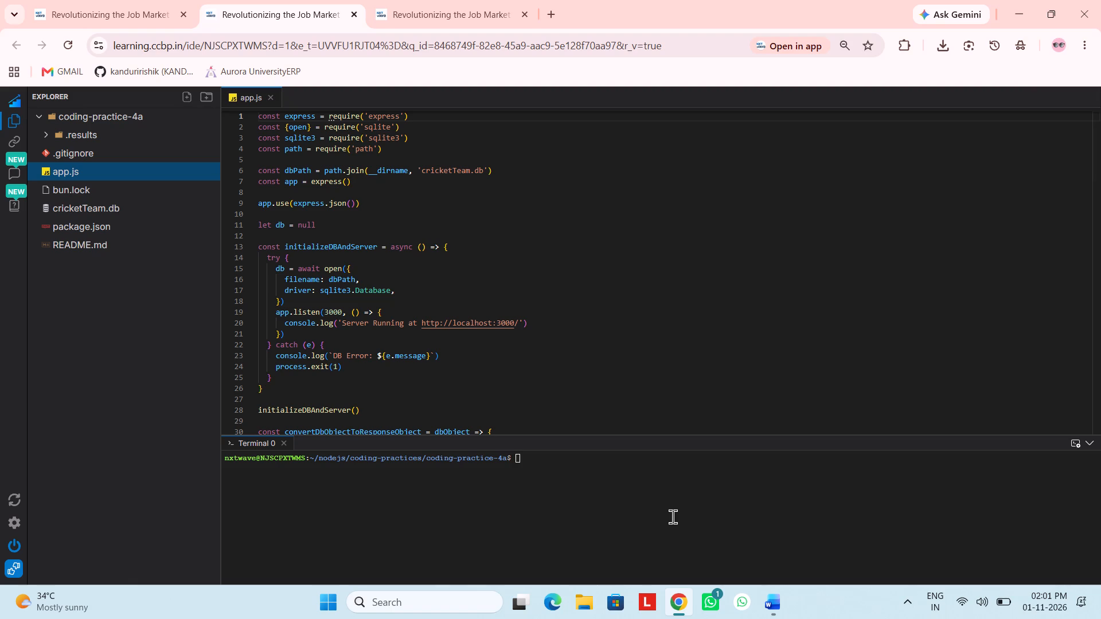
scroll(673, 516, down, 3)
scroll(501, 151, down, 5)
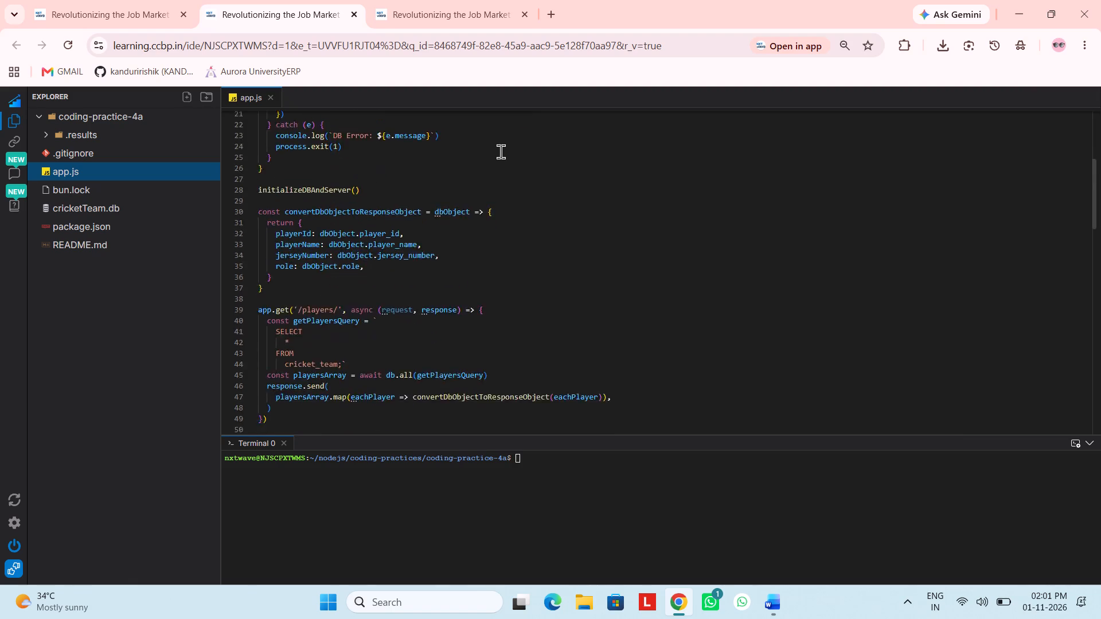
scroll(501, 151, down, 6)
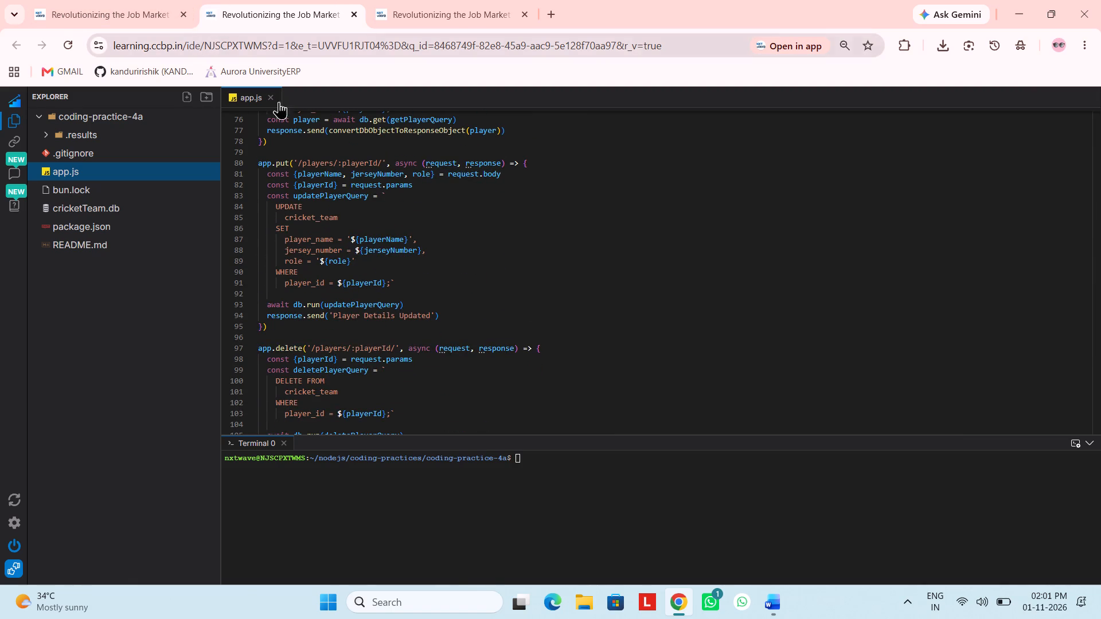
scroll(376, 211, up, 13)
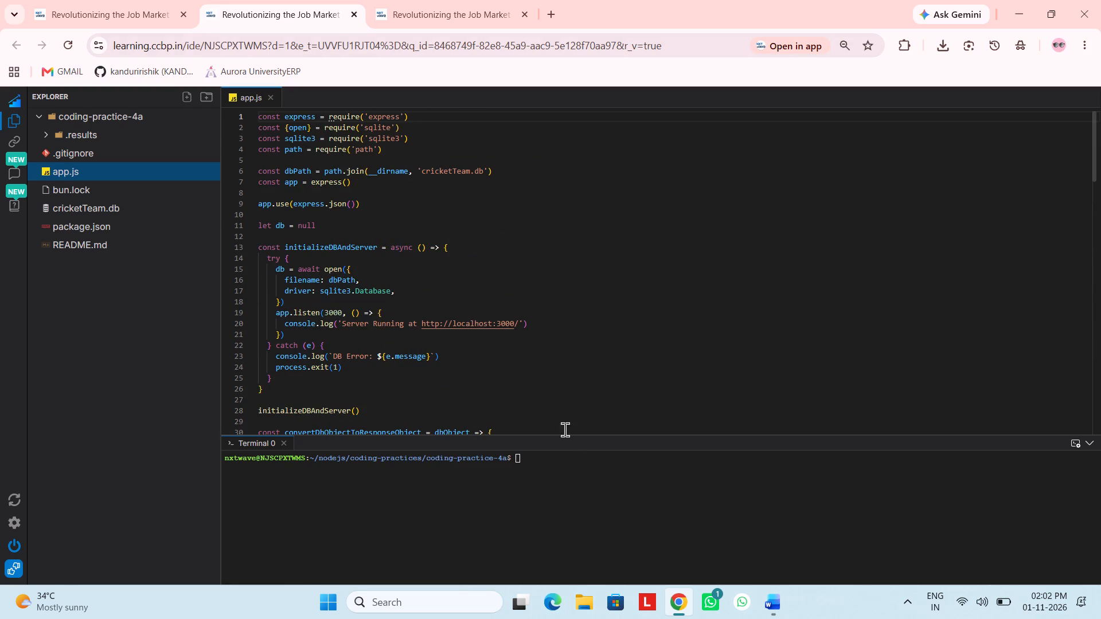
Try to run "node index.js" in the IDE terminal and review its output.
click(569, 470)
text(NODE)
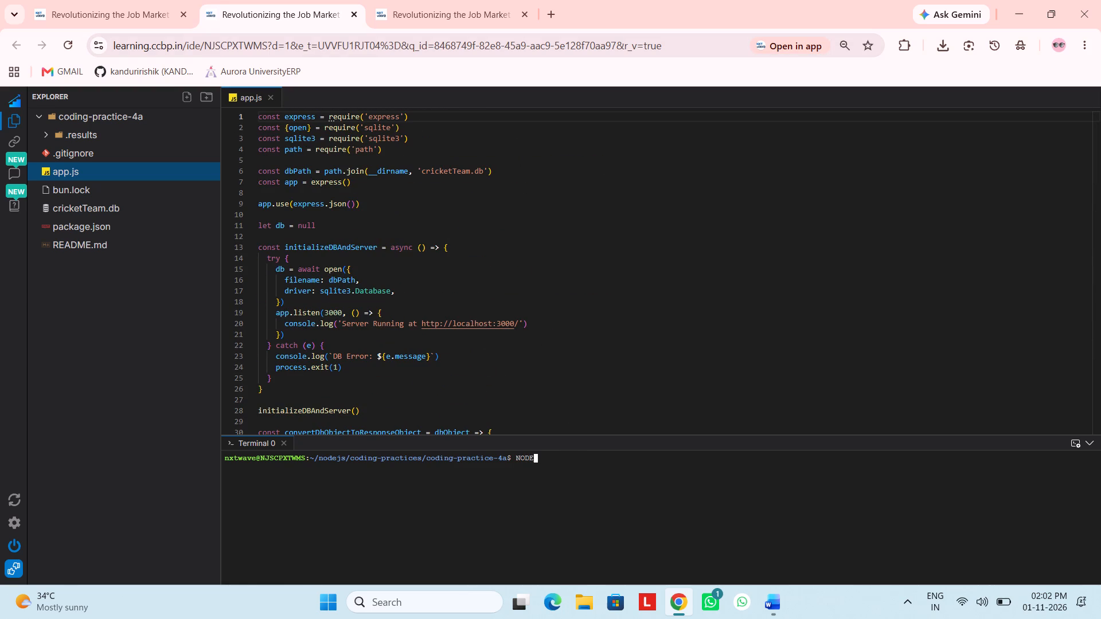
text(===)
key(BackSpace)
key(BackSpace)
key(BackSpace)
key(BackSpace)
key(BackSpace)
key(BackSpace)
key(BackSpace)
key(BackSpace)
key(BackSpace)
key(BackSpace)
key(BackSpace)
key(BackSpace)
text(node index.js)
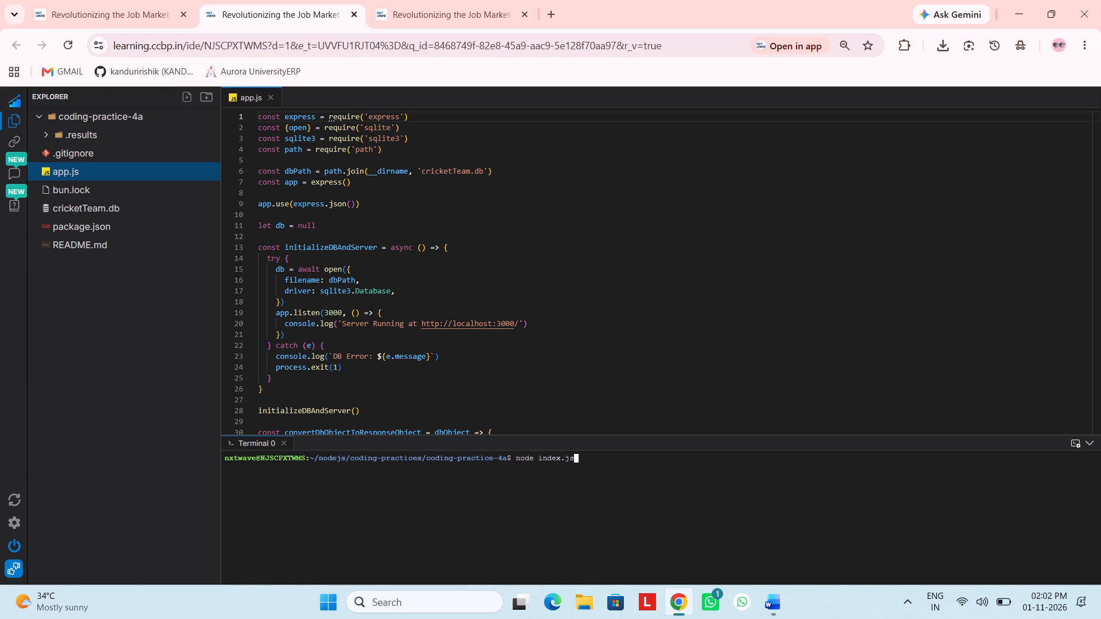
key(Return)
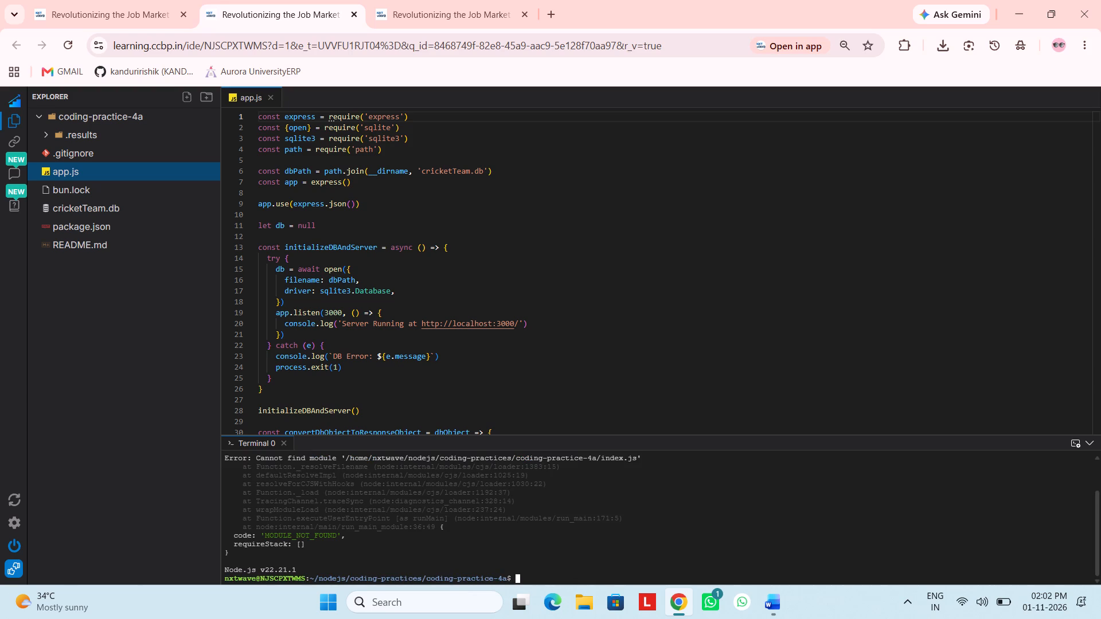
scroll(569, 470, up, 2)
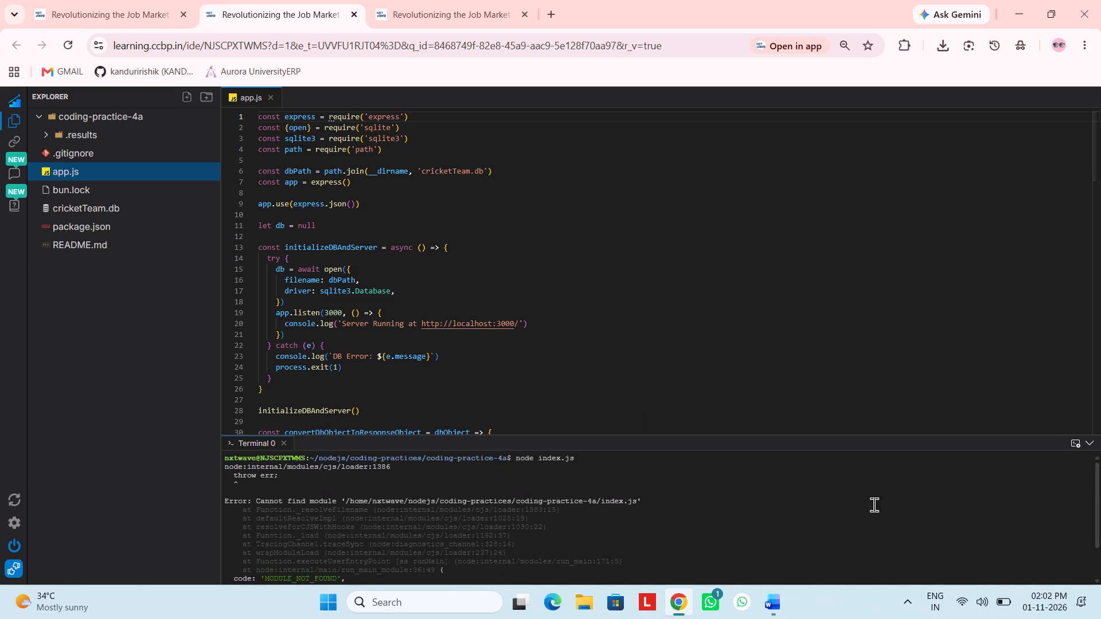
Close Terminal 0 in the IDE.
click(284, 444)
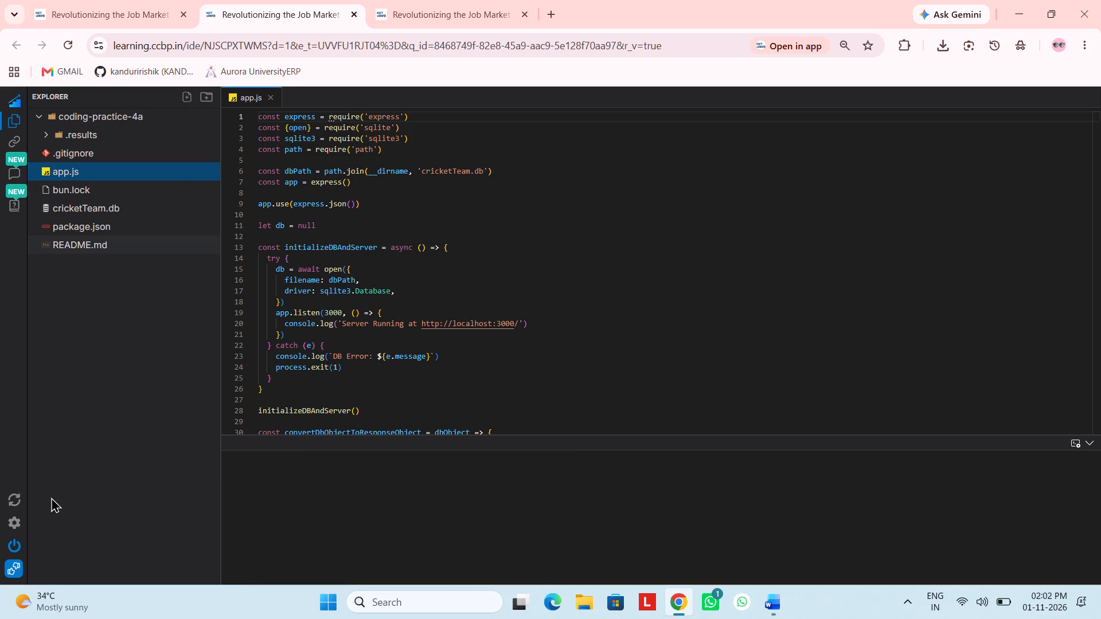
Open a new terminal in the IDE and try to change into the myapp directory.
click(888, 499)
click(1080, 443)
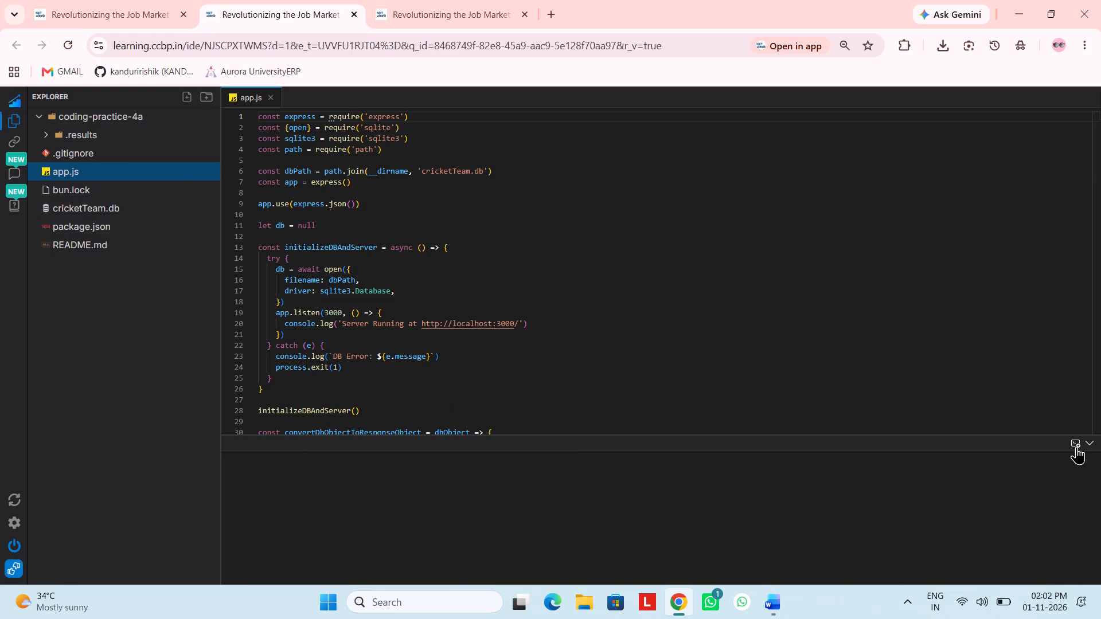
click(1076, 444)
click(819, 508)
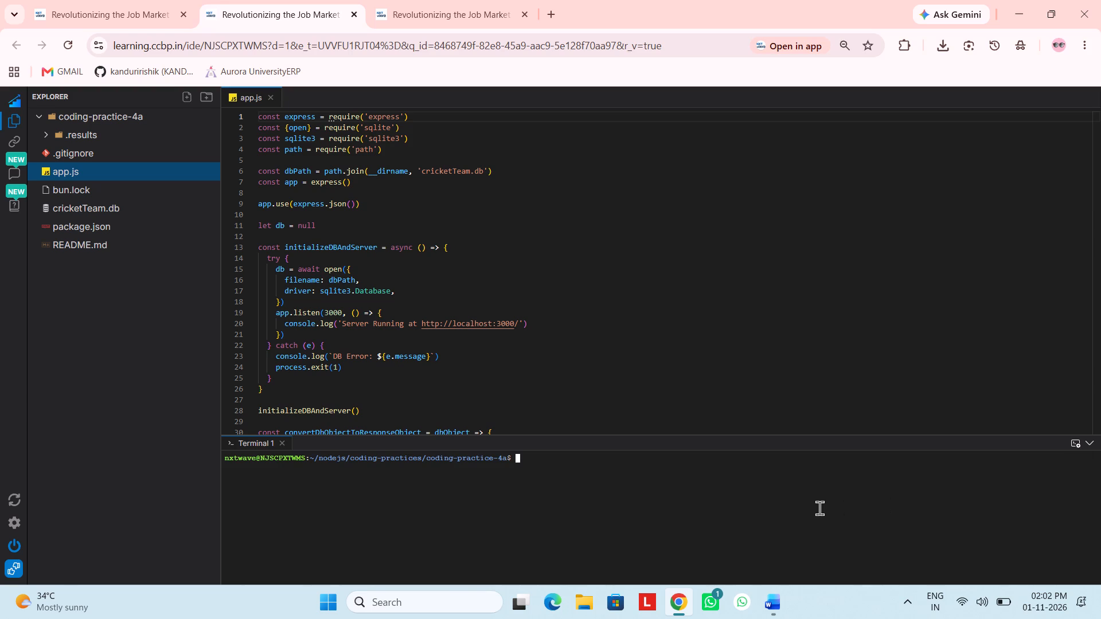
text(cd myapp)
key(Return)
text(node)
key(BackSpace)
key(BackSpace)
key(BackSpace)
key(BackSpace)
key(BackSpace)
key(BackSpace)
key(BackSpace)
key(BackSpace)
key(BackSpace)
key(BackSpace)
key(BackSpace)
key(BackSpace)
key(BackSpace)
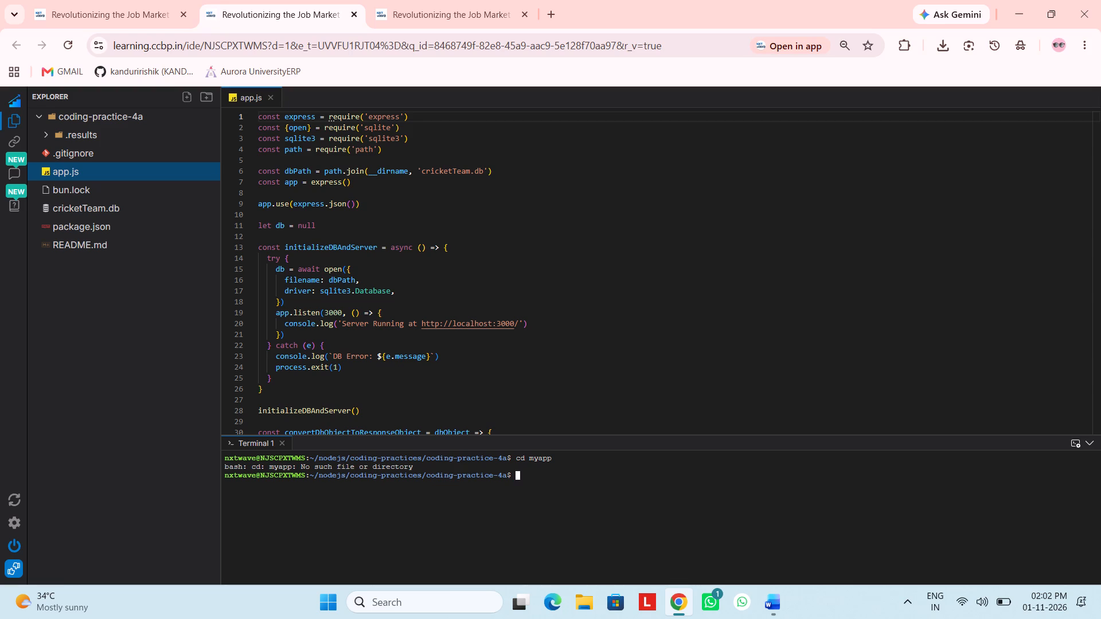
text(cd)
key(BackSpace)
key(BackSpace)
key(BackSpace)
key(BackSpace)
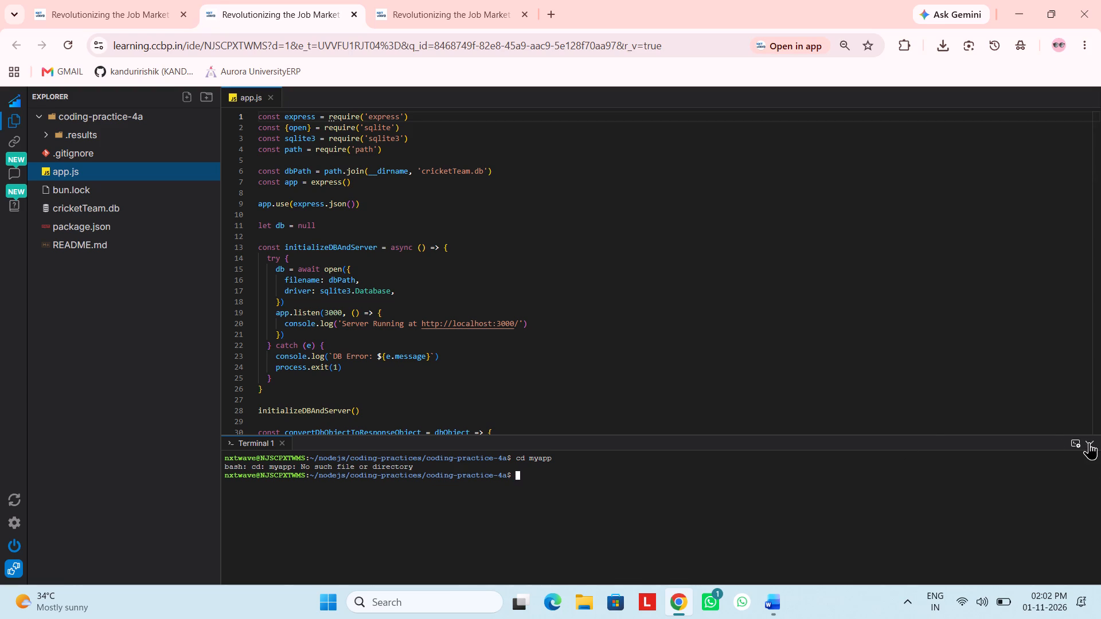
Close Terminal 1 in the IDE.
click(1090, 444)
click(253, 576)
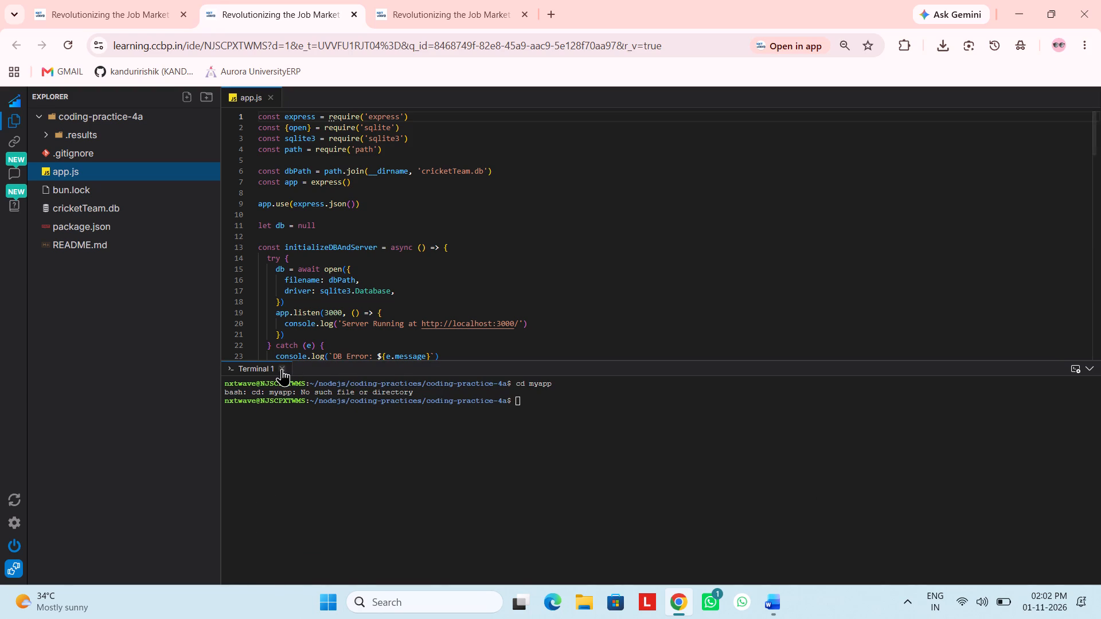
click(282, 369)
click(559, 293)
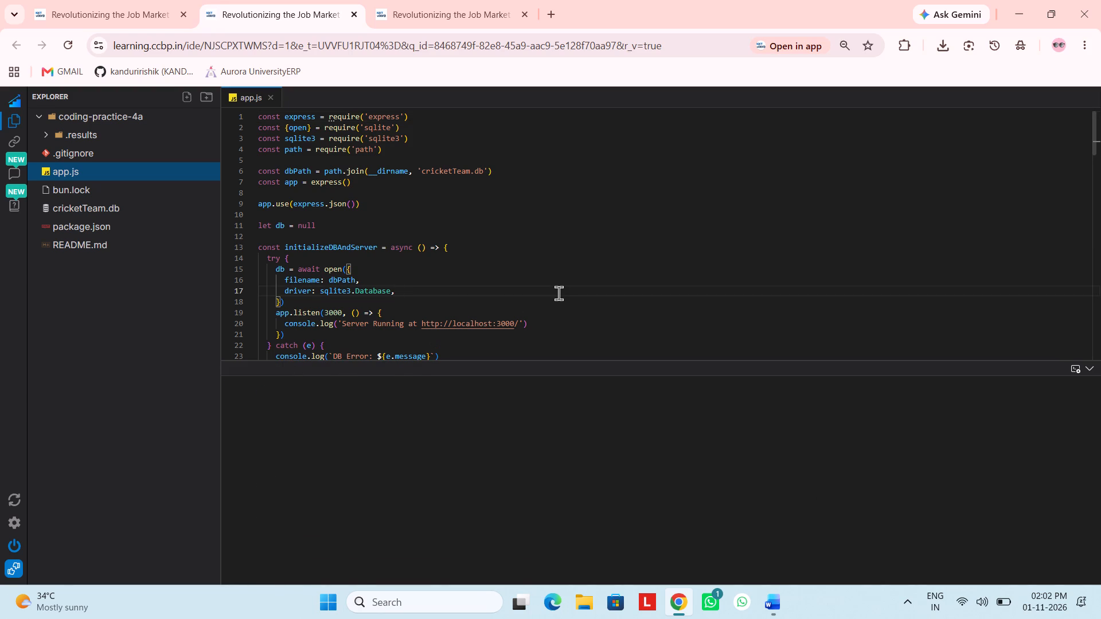
Open another new terminal in the IDE and change into the .results directory with "cd .results".
click(1076, 373)
click(715, 447)
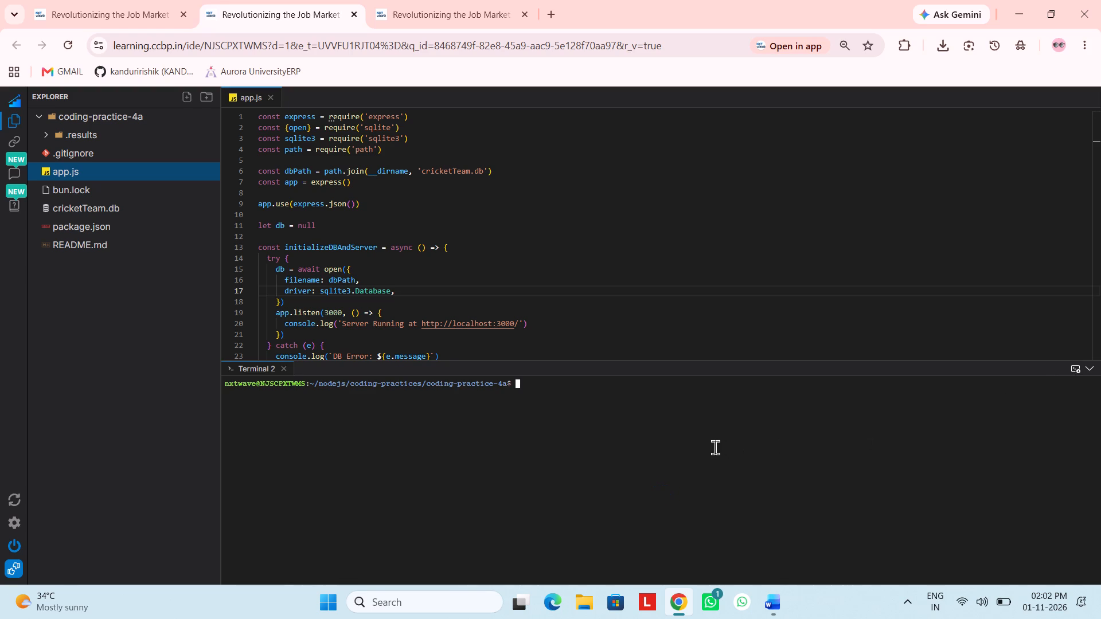
text(cd)
key(space)
text(.results)
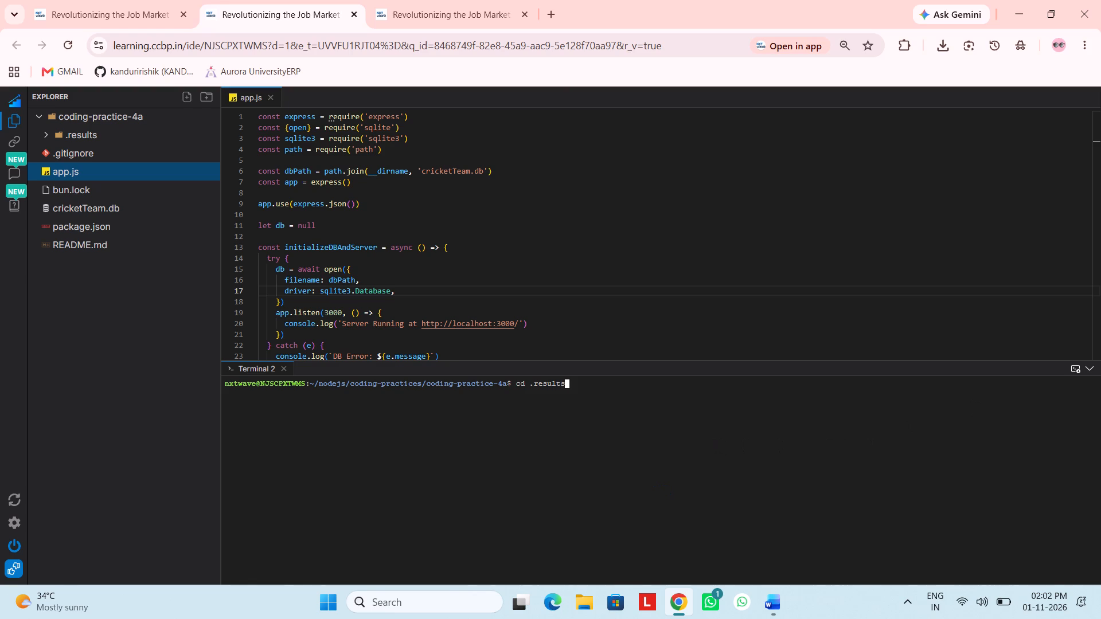
key(Return)
Try to run "node index.js" from the .results directory.
text(node indec.js)
key(BackSpace)
key(BackSpace)
key(BackSpace)
key(BackSpace)
key(BackSpace)
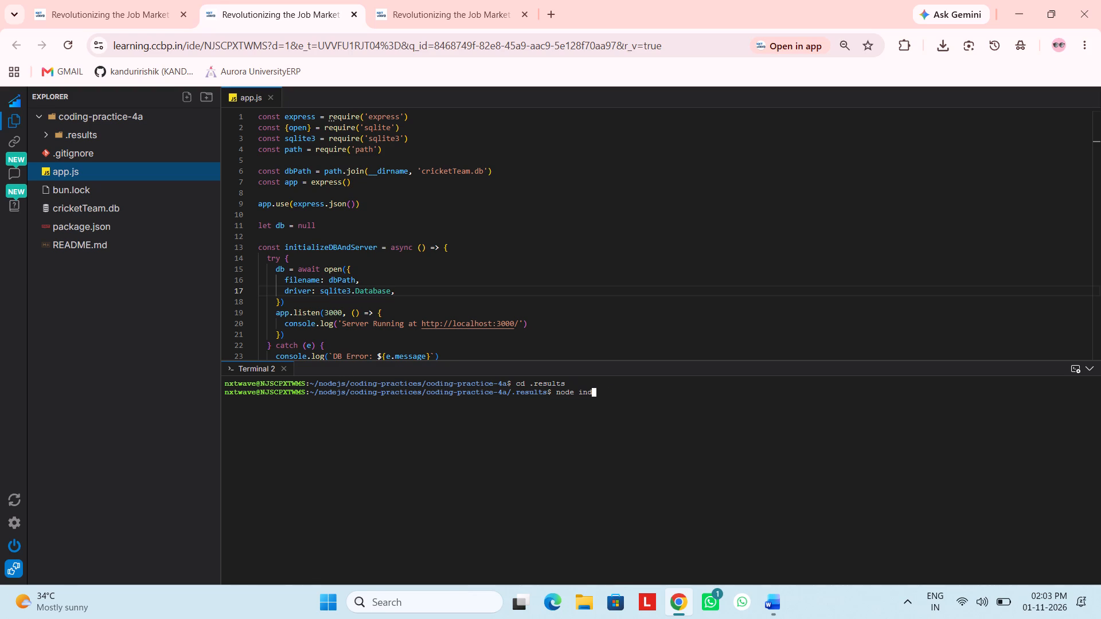
text(ex.js)
key(Return)
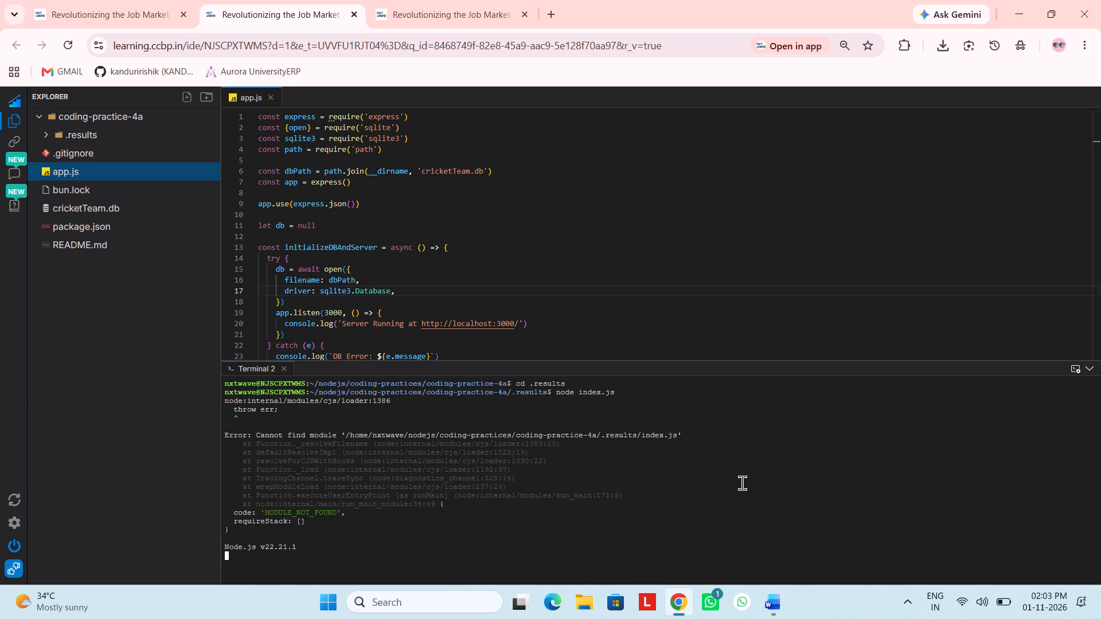
Collapse the terminal area and look through the rest of the app.js code.
click(1091, 371)
scroll(594, 452, down, 14)
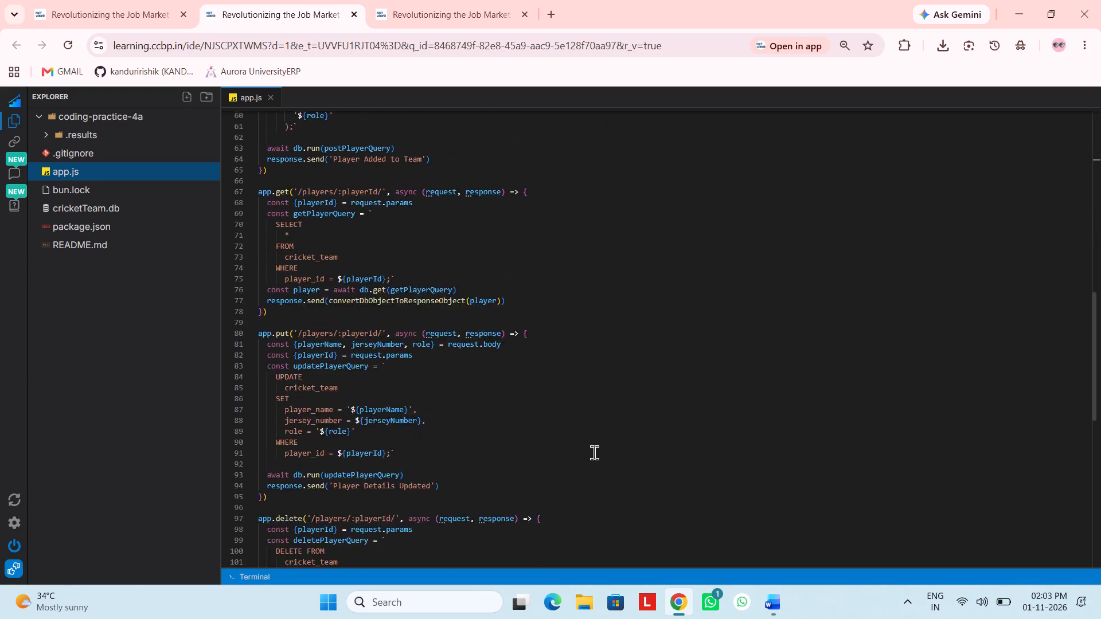
scroll(594, 452, down, 4)
Open the code preview from the Cricket Team question page and look through its app.js, ending back at the first line.
click(174, 0)
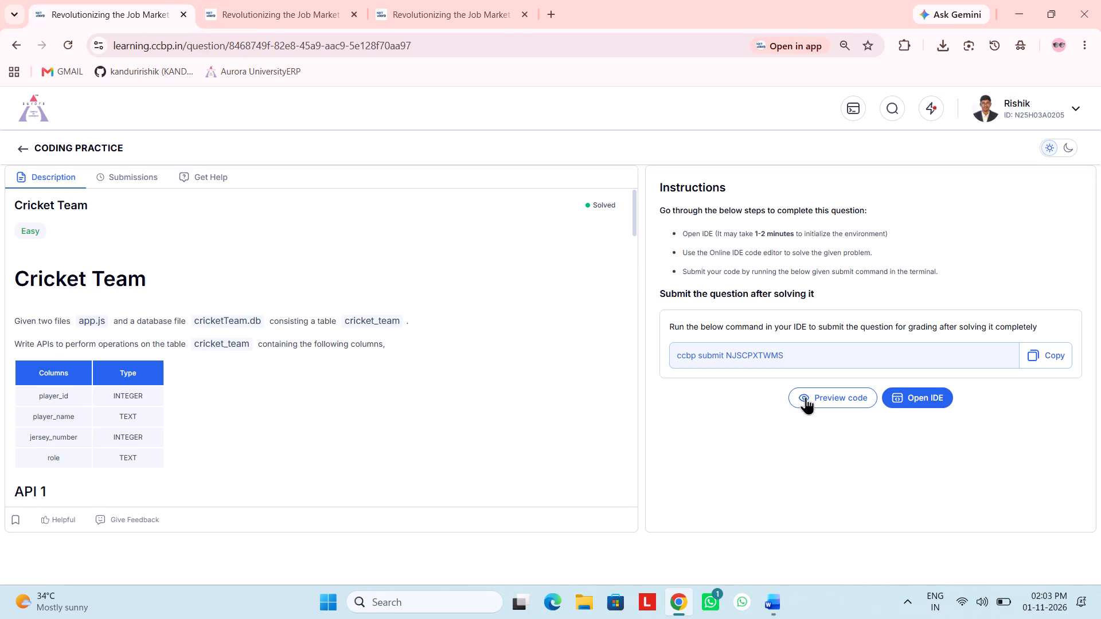
click(805, 391)
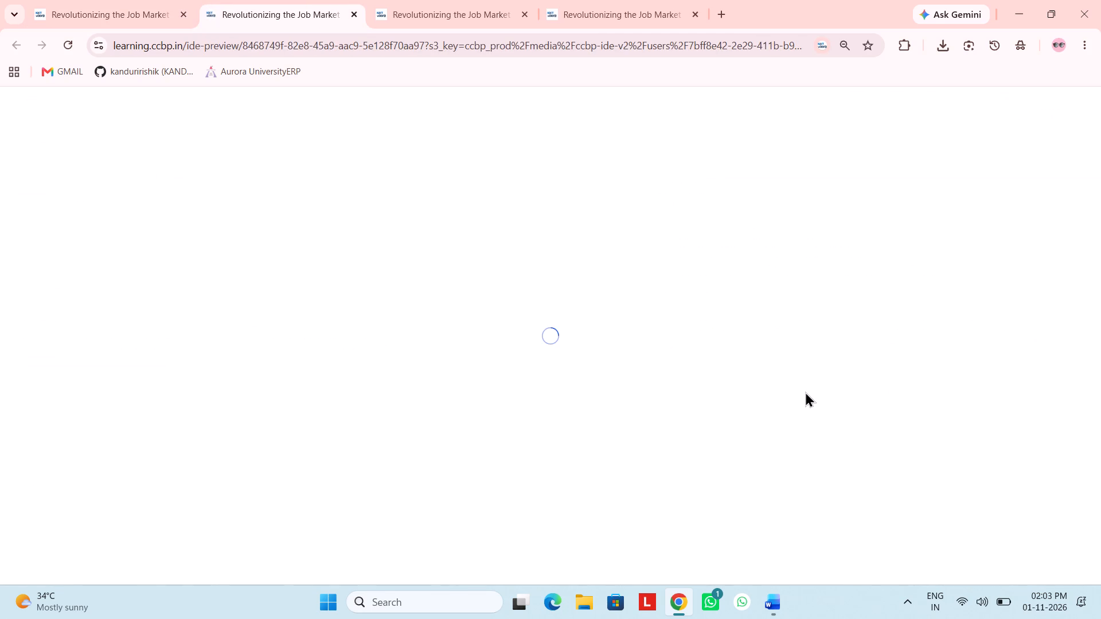
scroll(702, 410, down, 6)
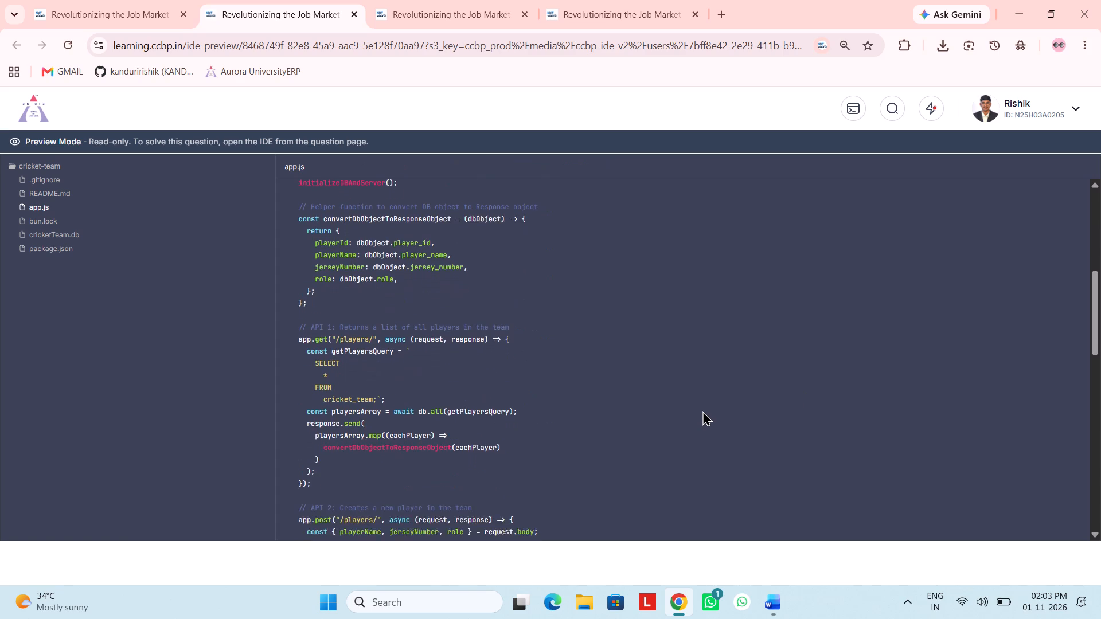
scroll(702, 410, up, 4)
scroll(702, 410, down, 7)
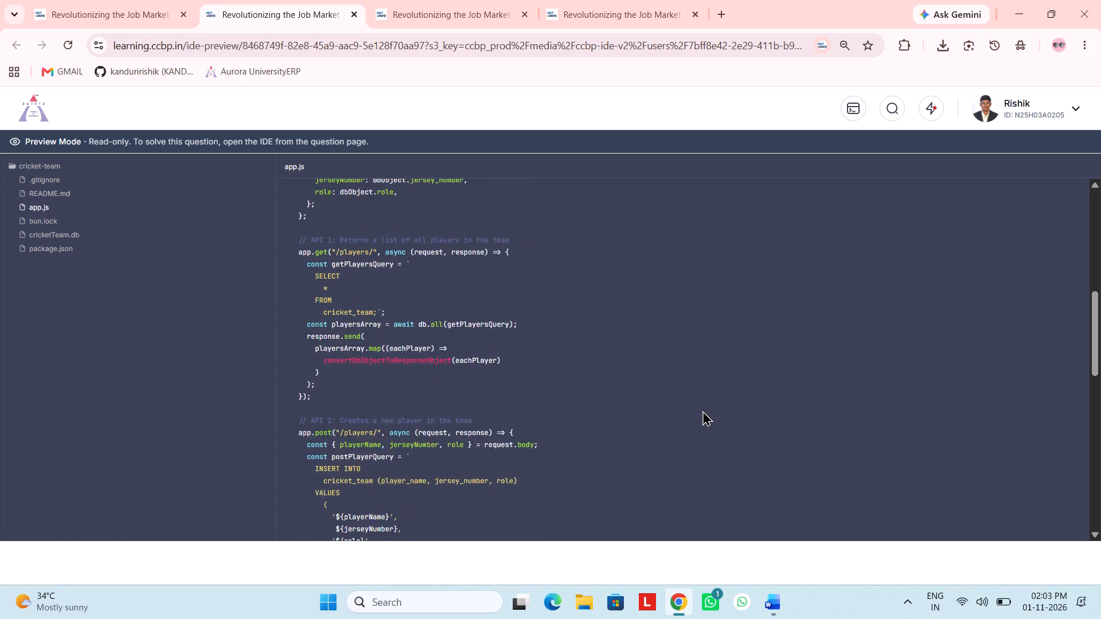
scroll(702, 410, up, 1)
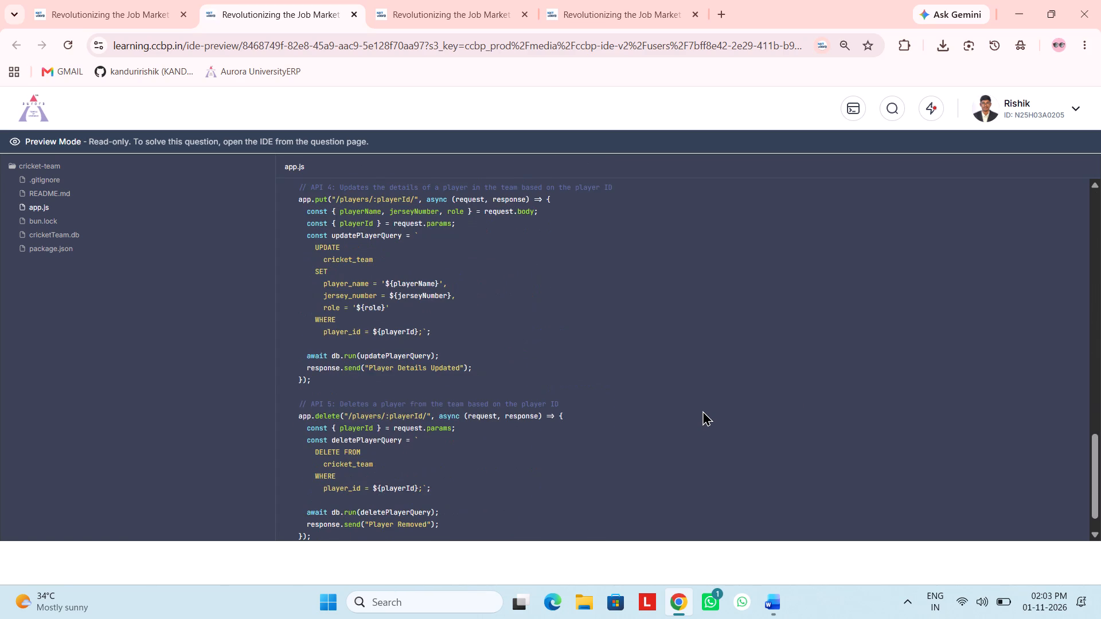
scroll(702, 410, up, 1)
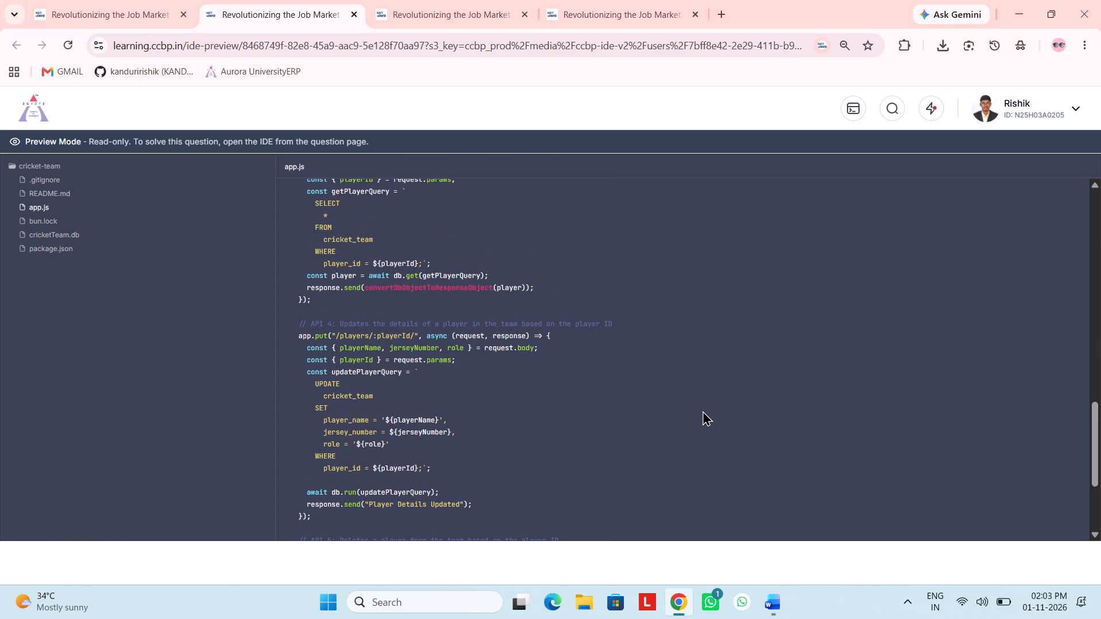
scroll(702, 410, up, 2)
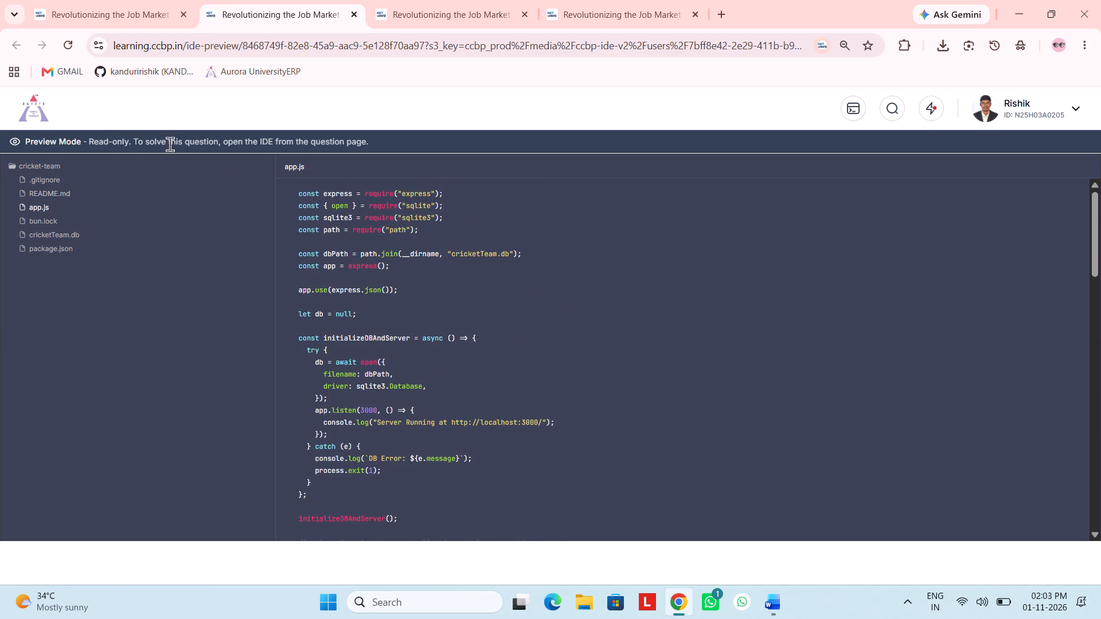
Reopen the online IDE from the Cricket Team question page and open app.js from the coding-practice-4a project.
click(136, 0)
click(891, 401)
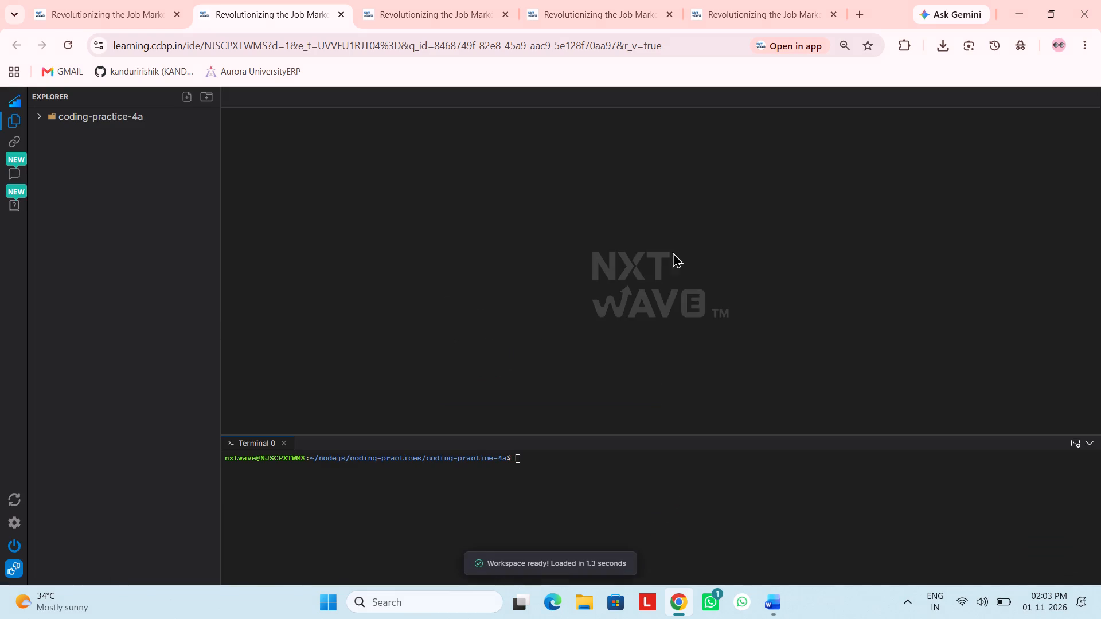
click(83, 109)
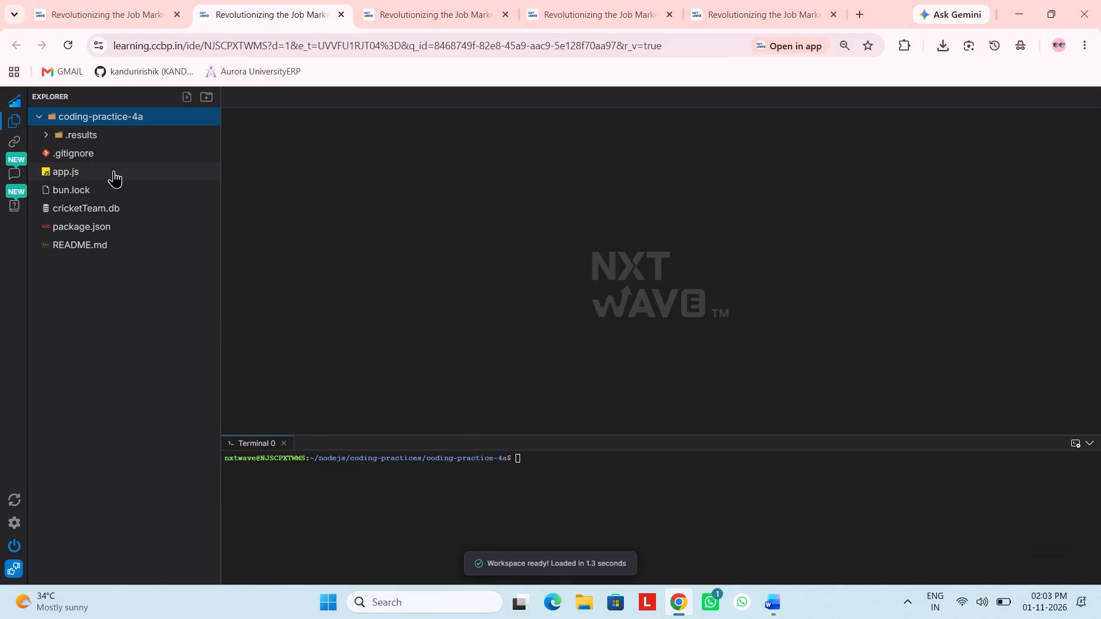
click(114, 170)
Copy the entire app.js code and clear the file's contents.
click(508, 268)
key(ctrl+a)
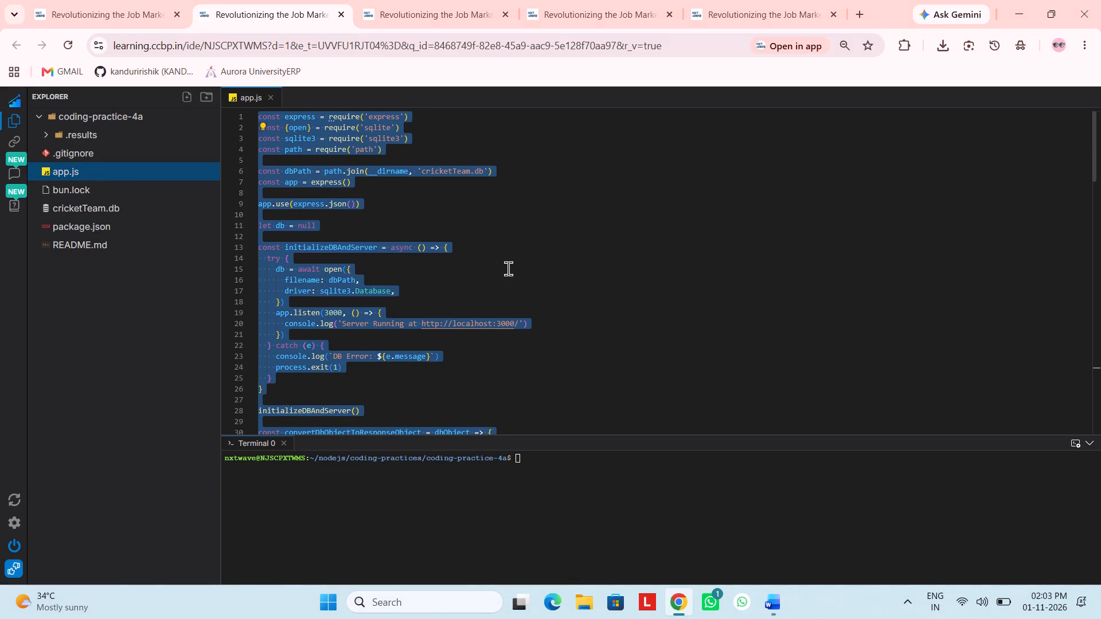
key(ctrl+c)
key(BackSpace)
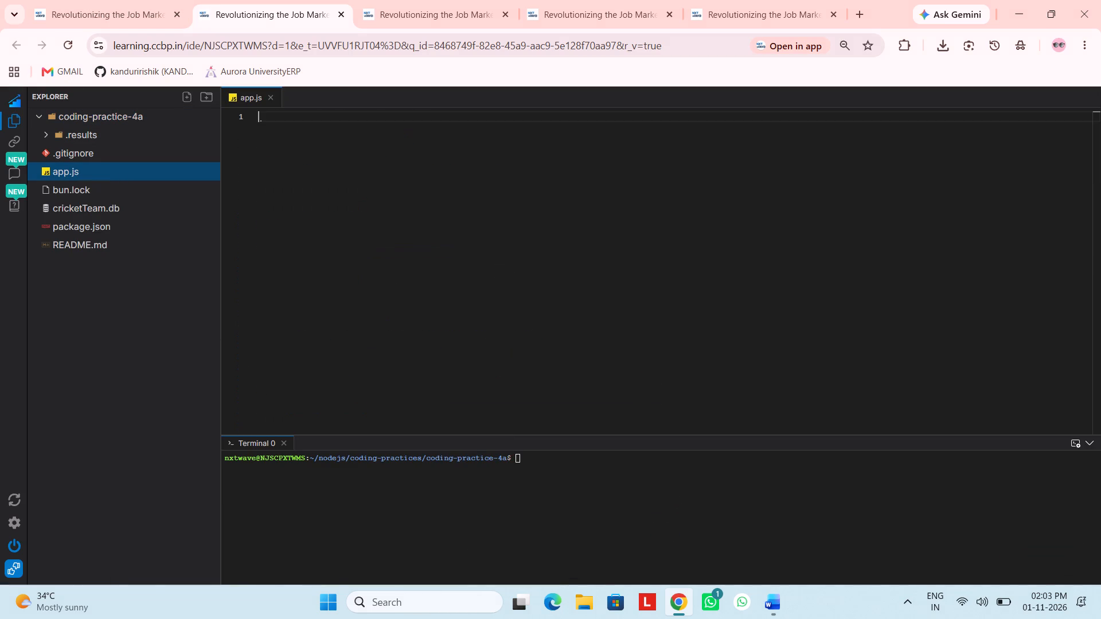
Copy the ccbp submit command from the Cricket Team question page and run it in the IDE's Terminal 0.
click(610, 489)
click(138, 0)
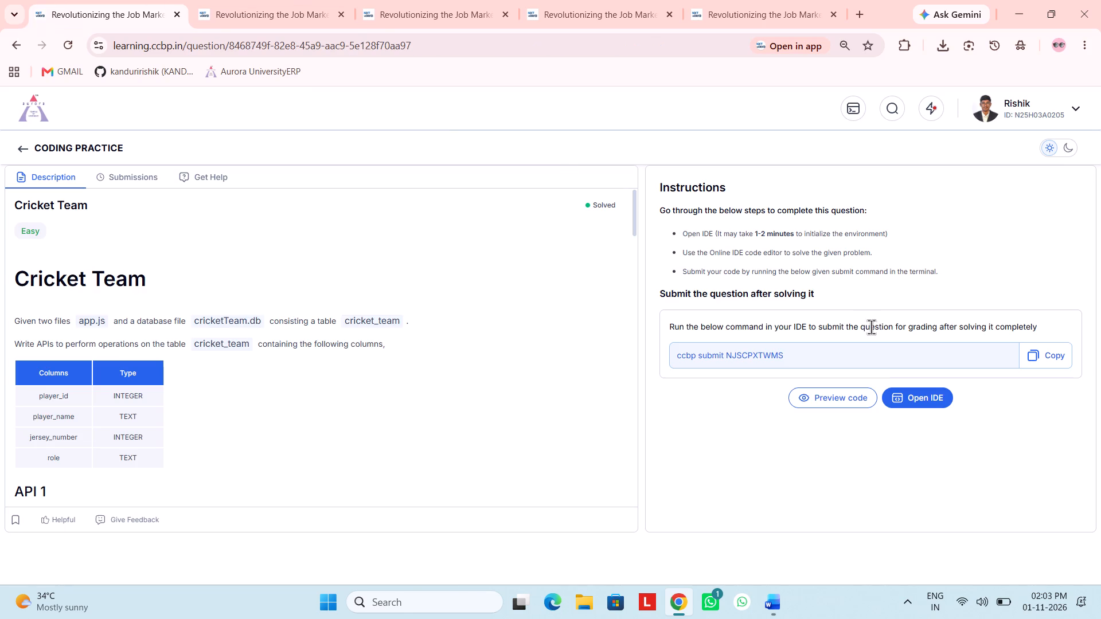
click(1047, 355)
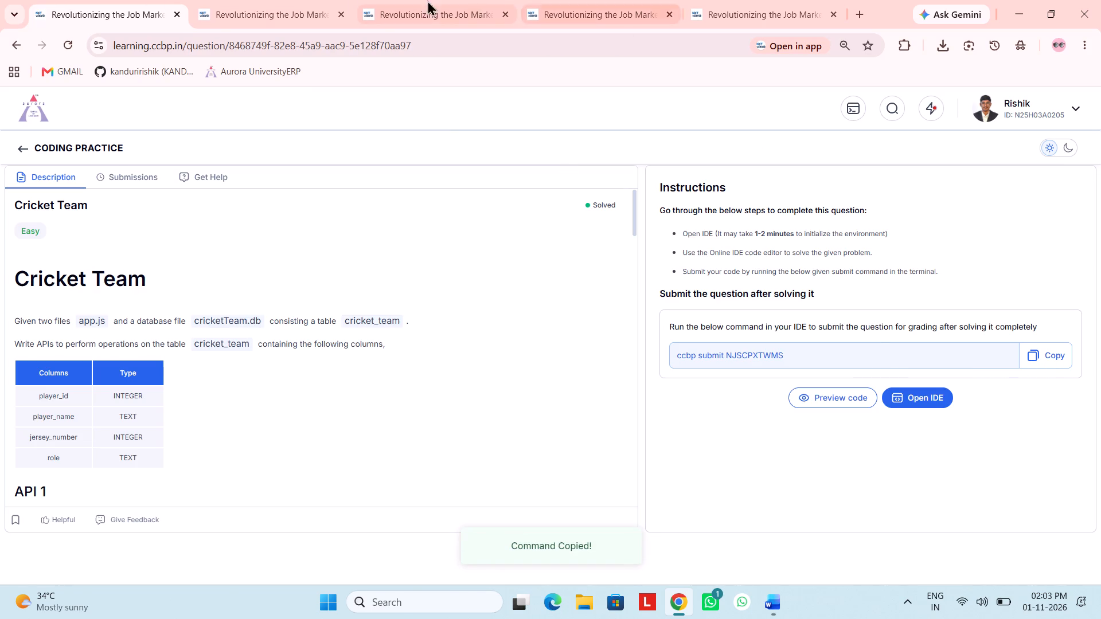
click(306, 0)
click(630, 453)
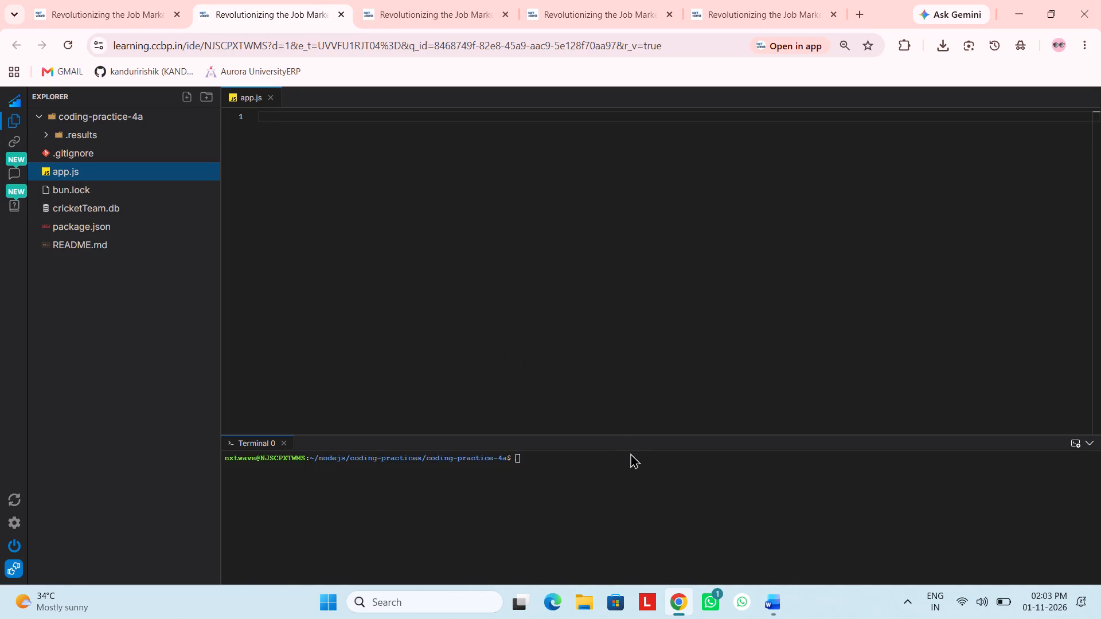
key(ctrl+shift+v)
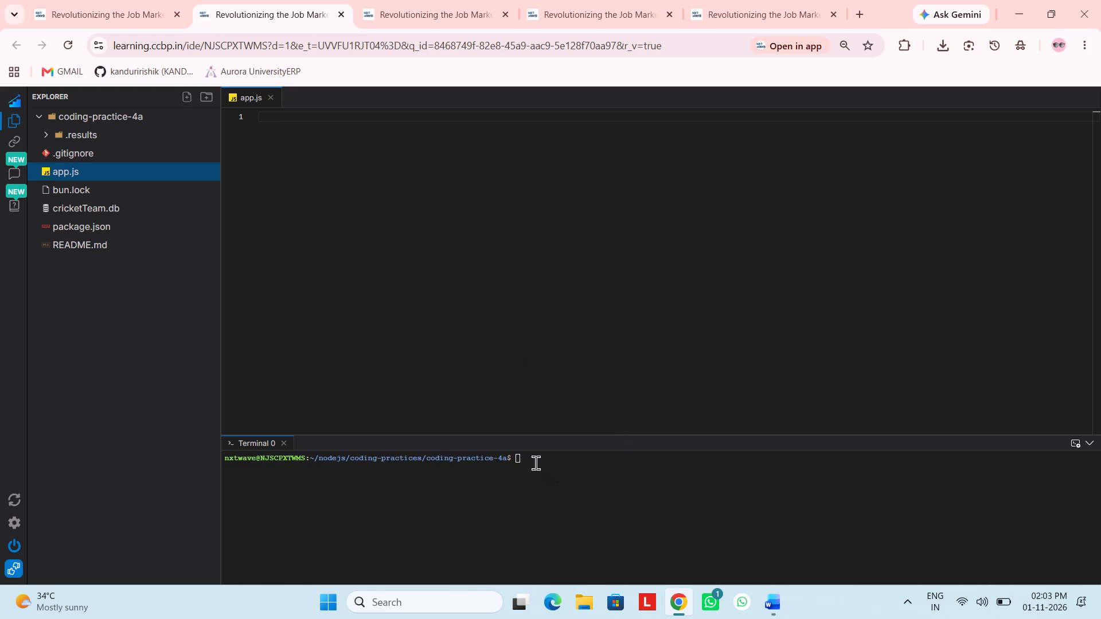
click(533, 461)
key(ctrl+shift+v)
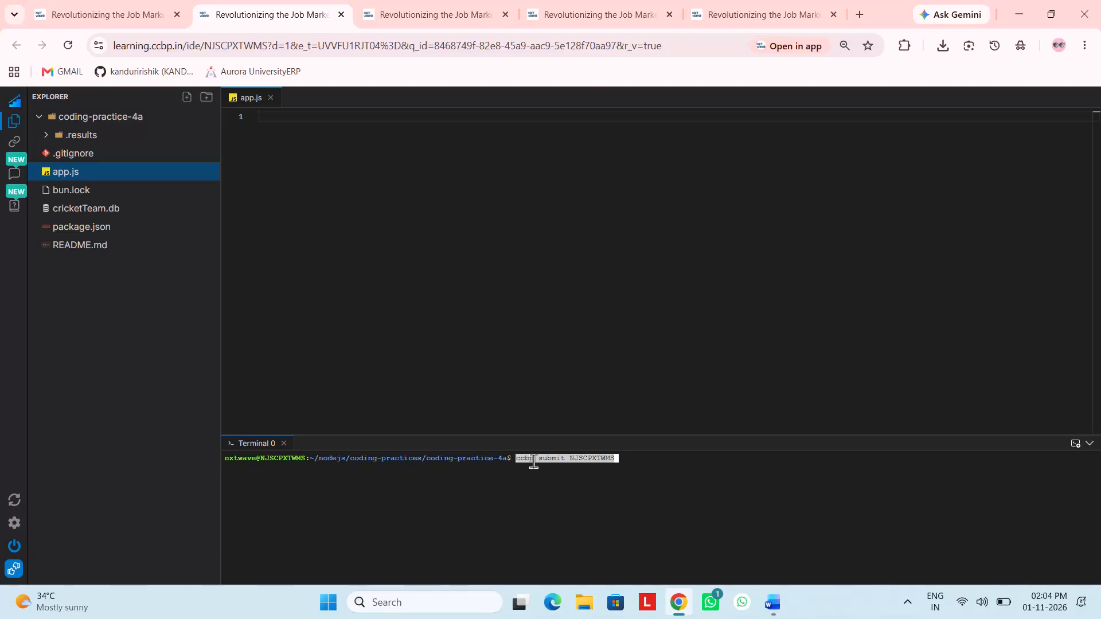
key(Return)
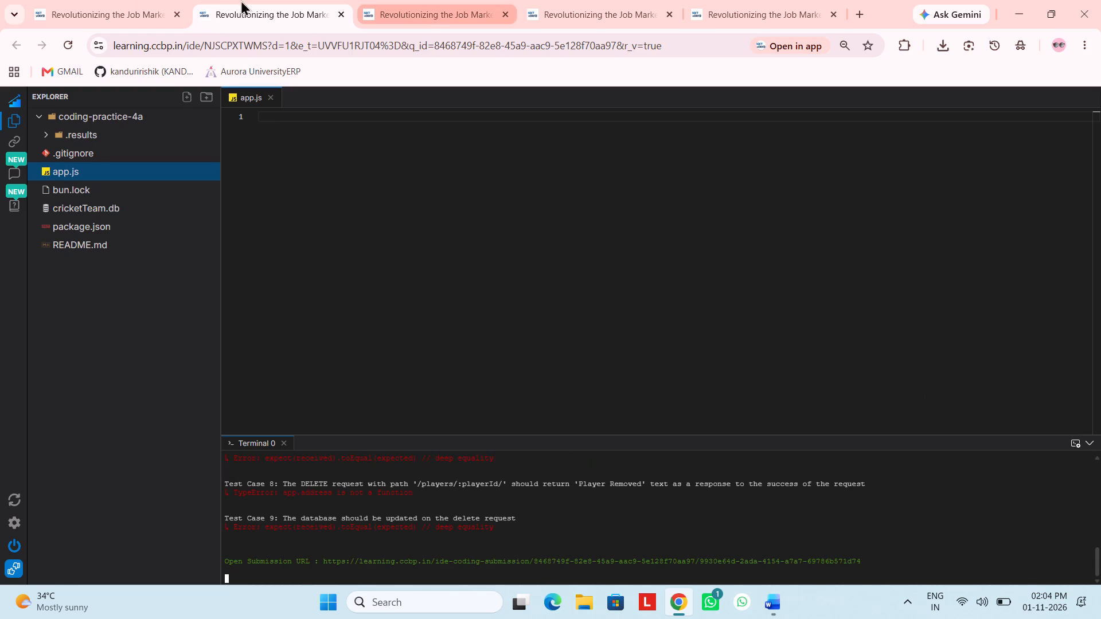
Open the code preview from the Cricket Team question page, look through app.js down to module.exports, and close the preview.
click(75, 0)
click(844, 402)
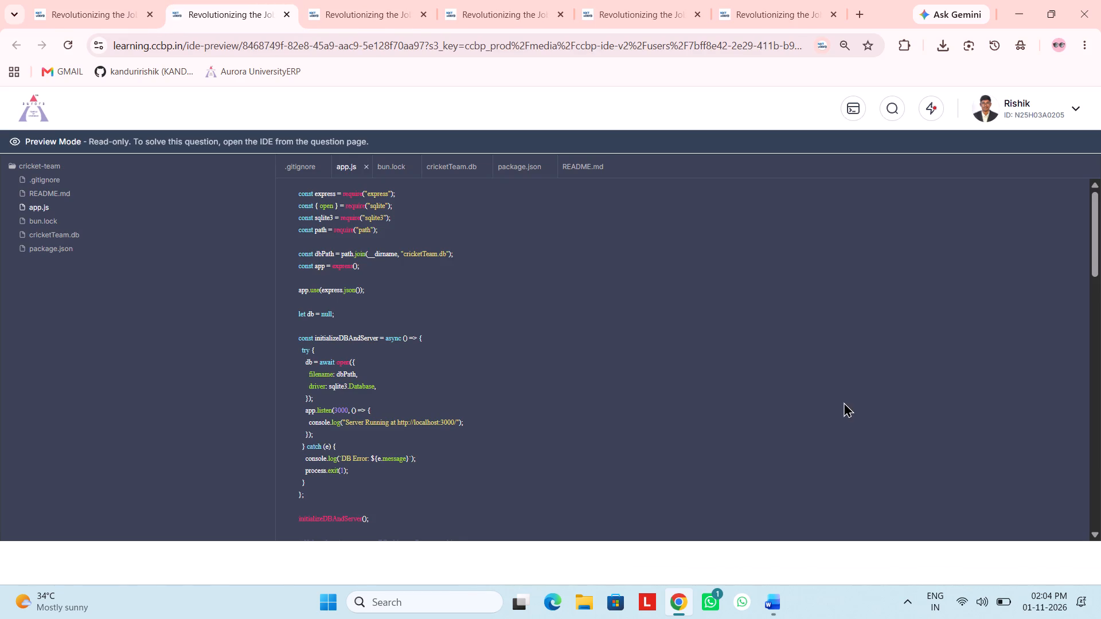
scroll(676, 391, down, 7)
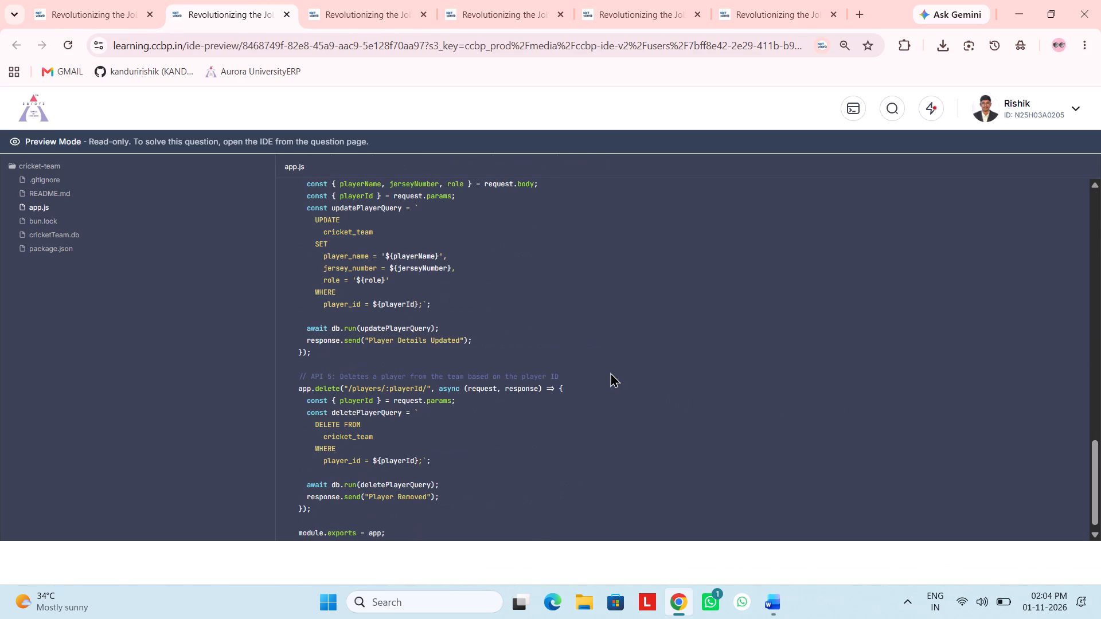
scroll(610, 372, up, 7)
scroll(610, 372, down, 7)
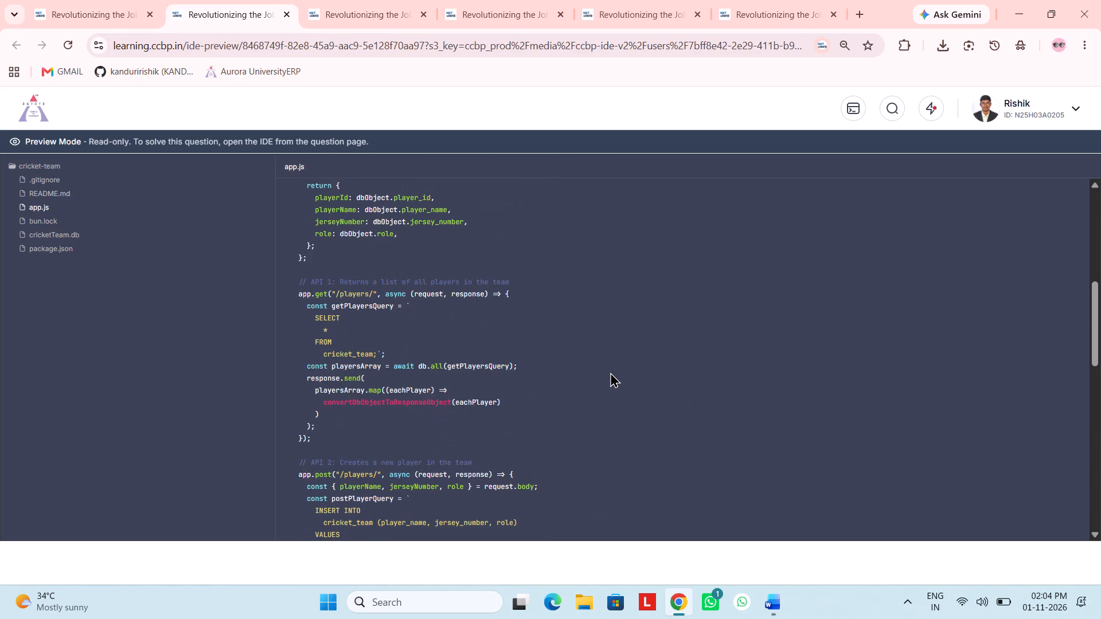
scroll(610, 372, down, 1)
scroll(129, 189, right, 5)
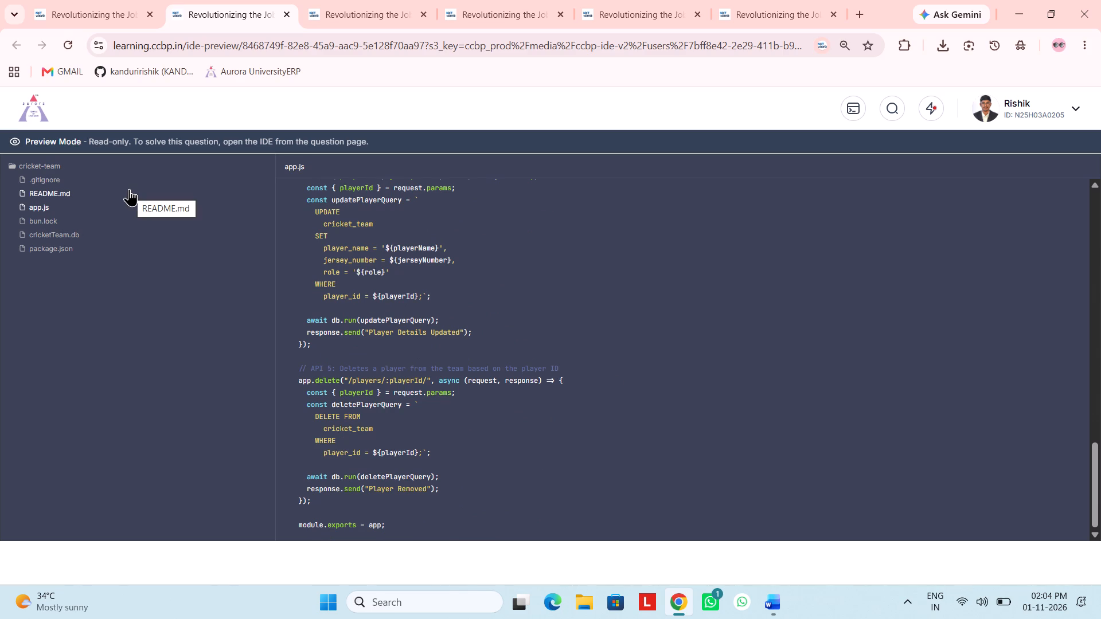
scroll(129, 189, right, 6)
click(289, 15)
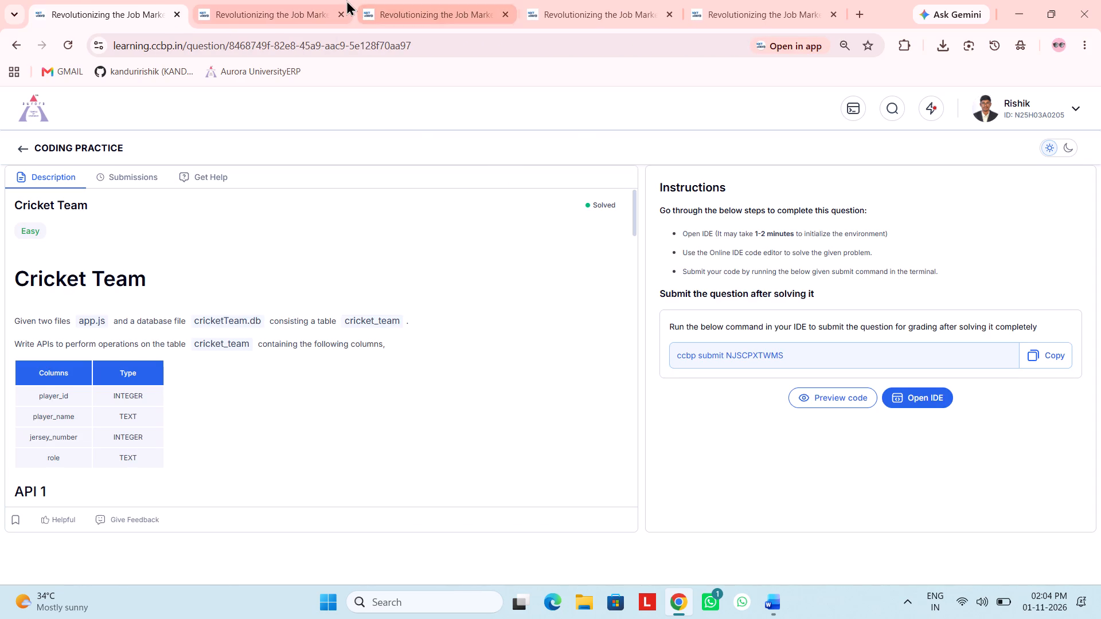
Return to the Cricket Team question page and open the online IDE in another browser tab.
click(346, 0)
click(131, 0)
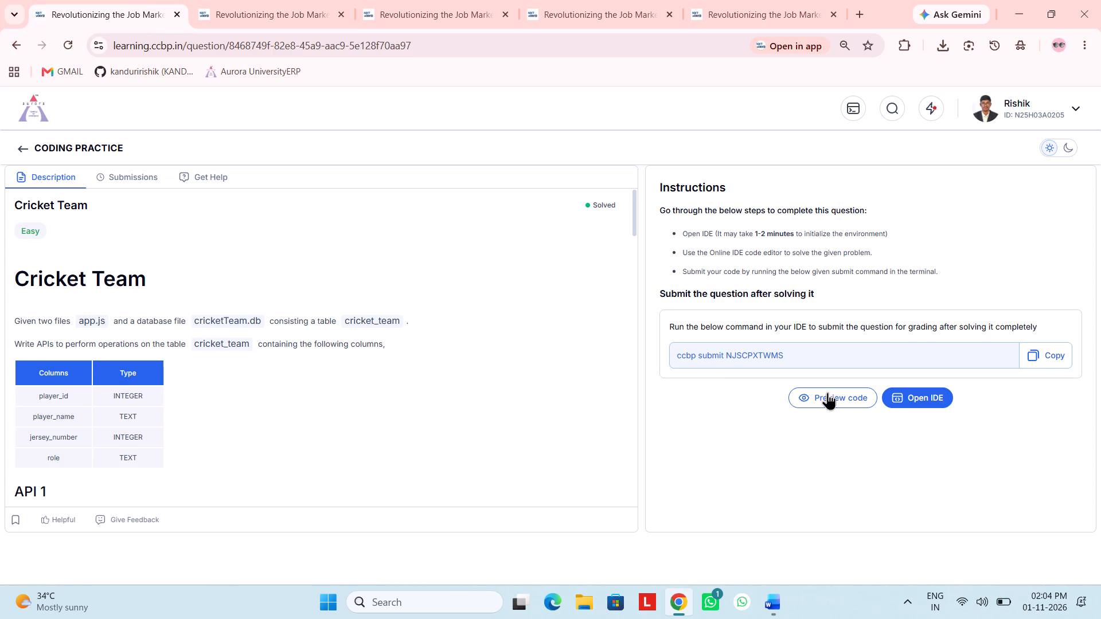
click(893, 397)
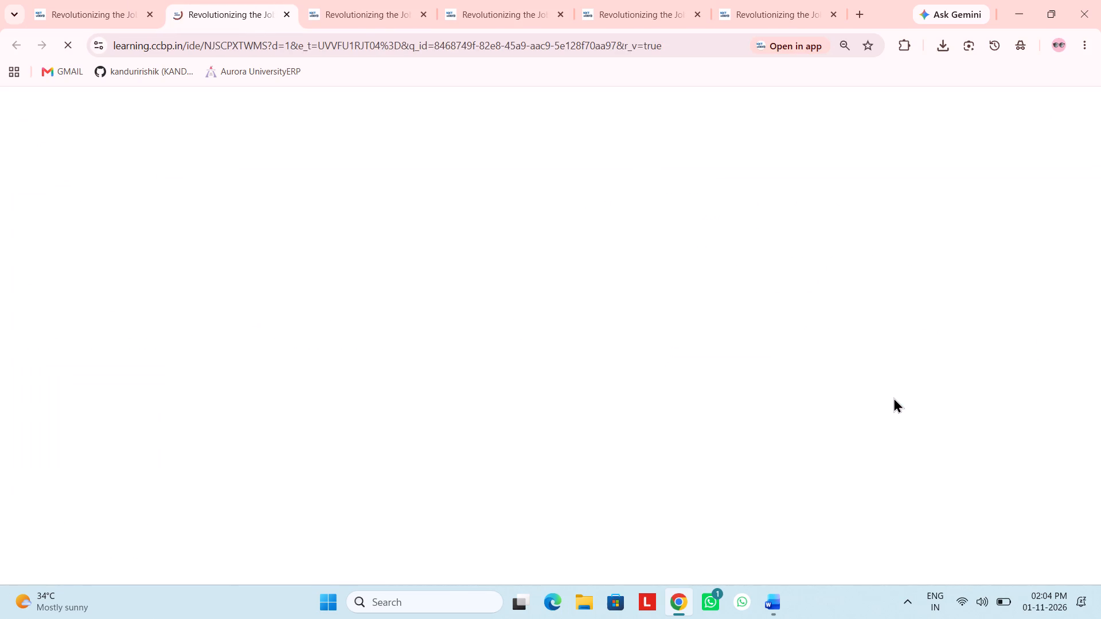
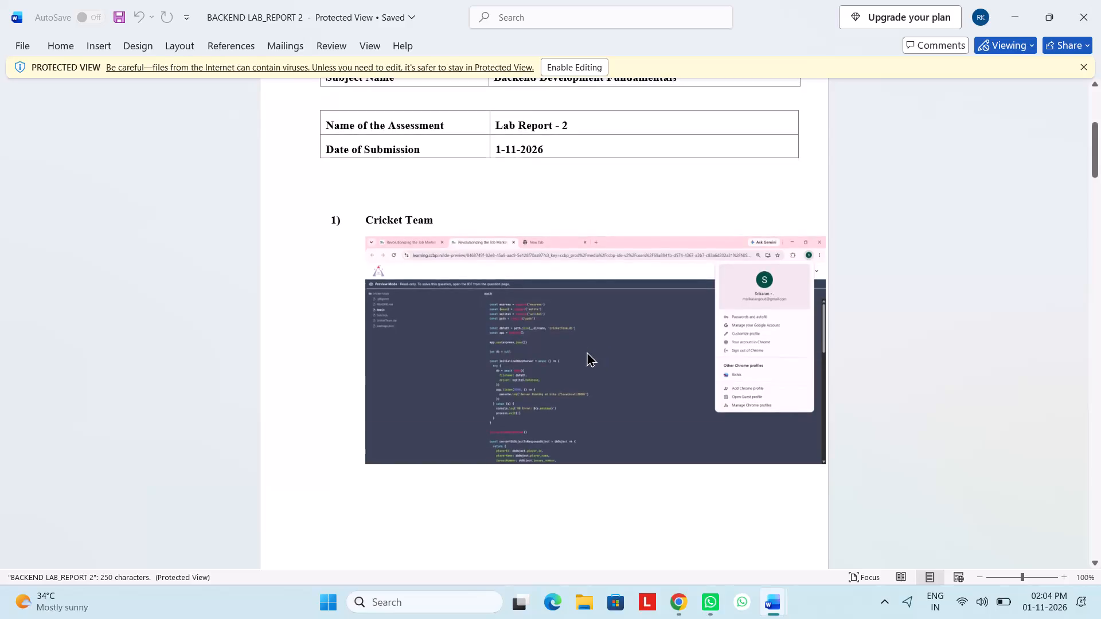
Look through the Cricket Team screenshots in the protected BACKEND LAB_REPORT 2, close it, and review the BACKEND LAB 2 document.
scroll(587, 351, down, 3)
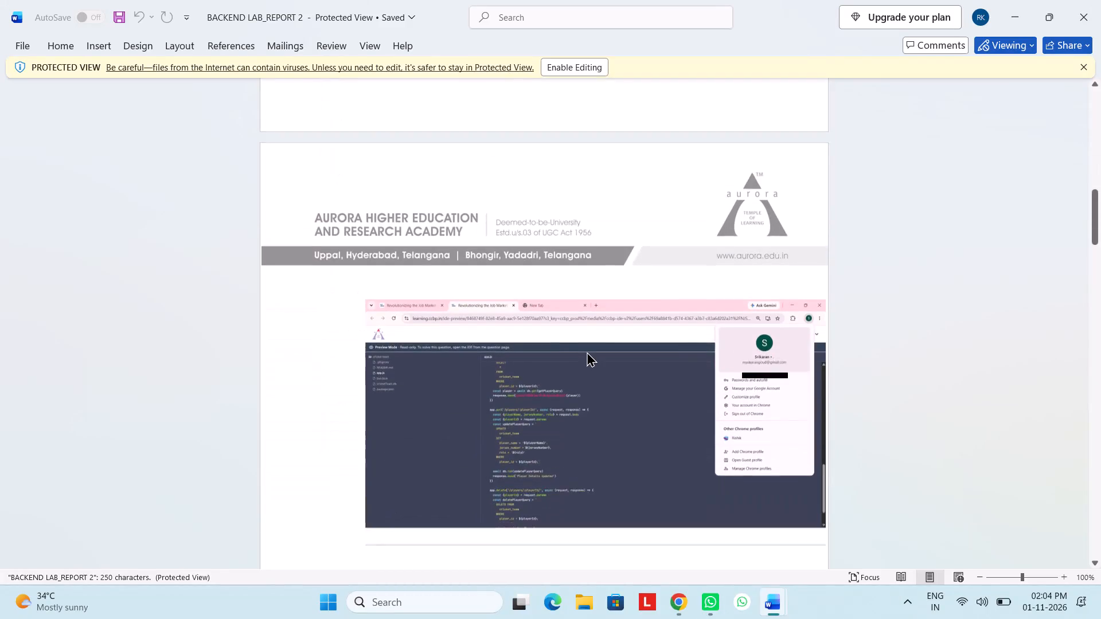
scroll(587, 351, down, 4)
click(1072, 0)
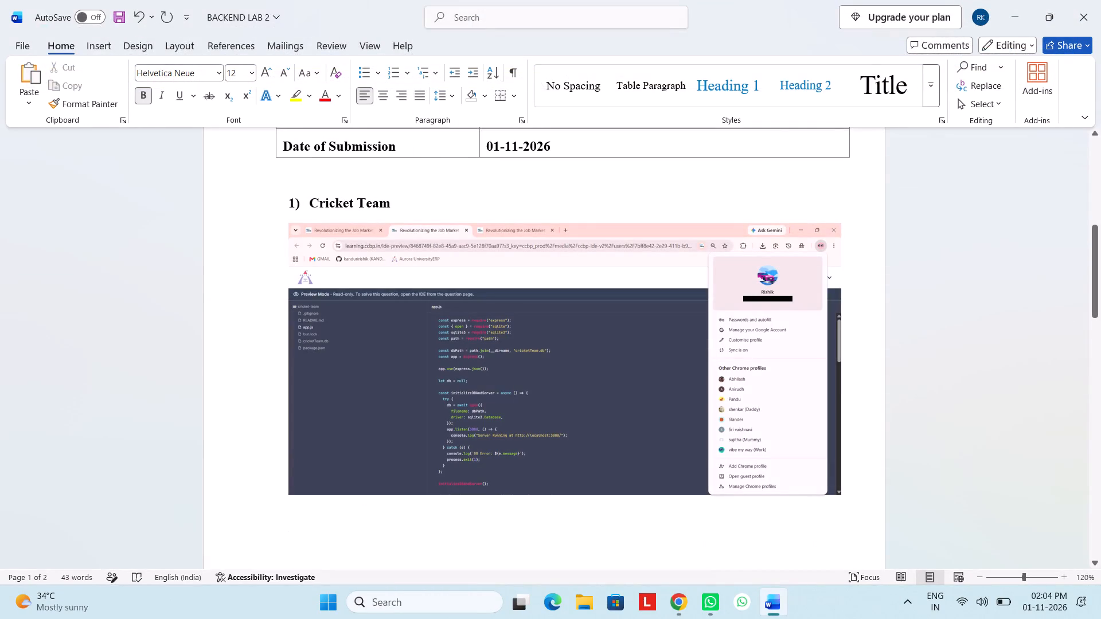
scroll(682, 422, down, 2)
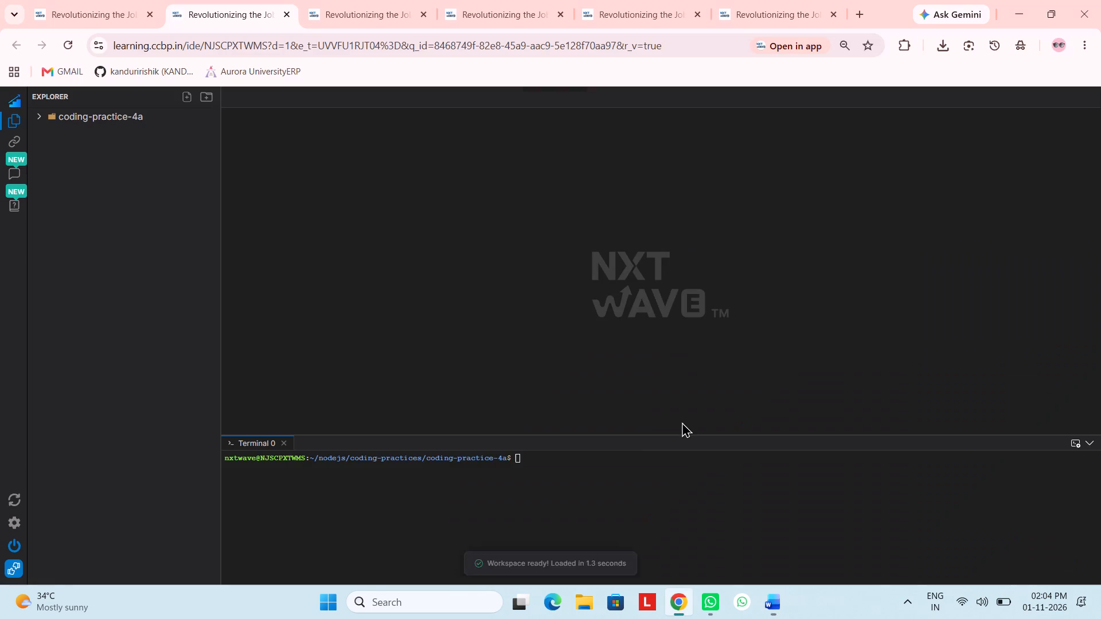
Open app.js from the coding-practice-4a folder in the IDE and paste in the Express and SQLite code from the clipboard history.
click(110, 119)
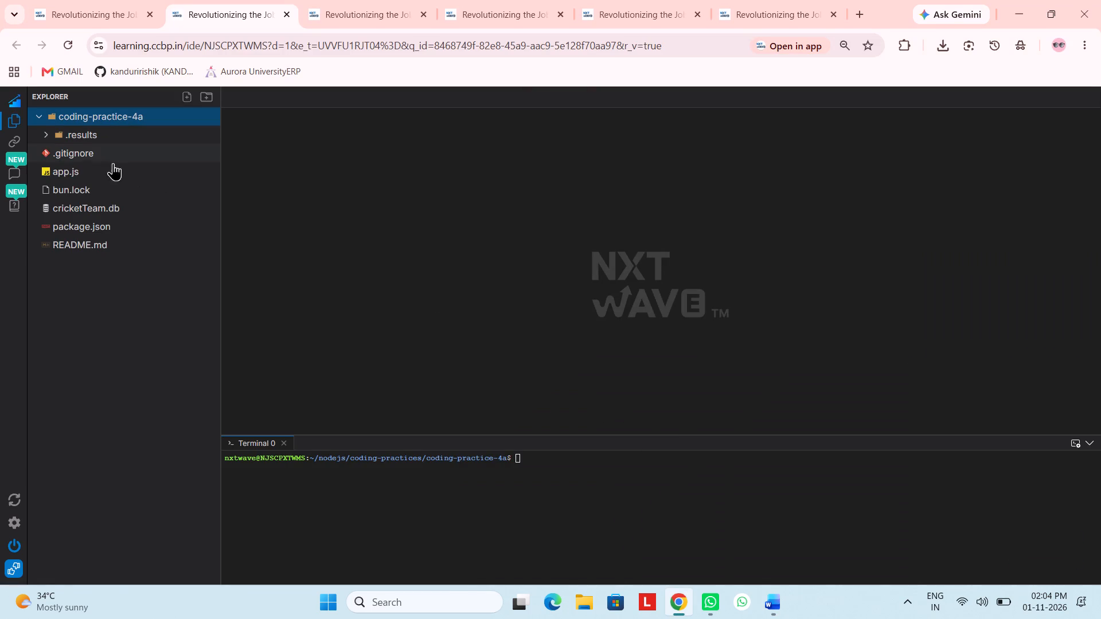
click(114, 179)
click(459, 251)
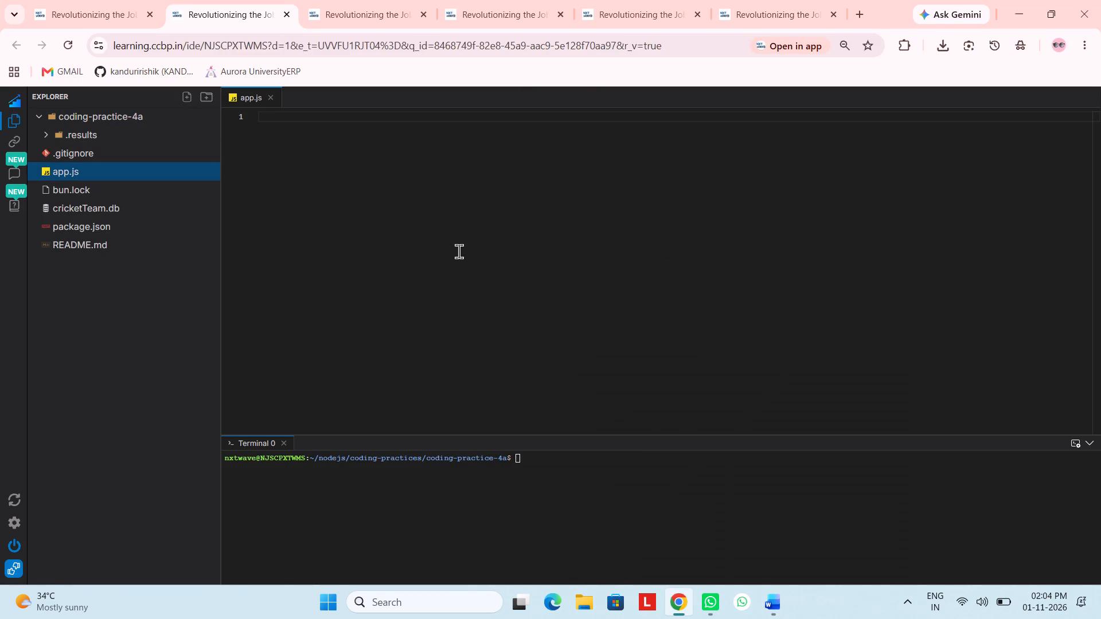
key(ctrl+v)
key(ctrl+a)
key(BackSpace)
key(super+v)
click(375, 320)
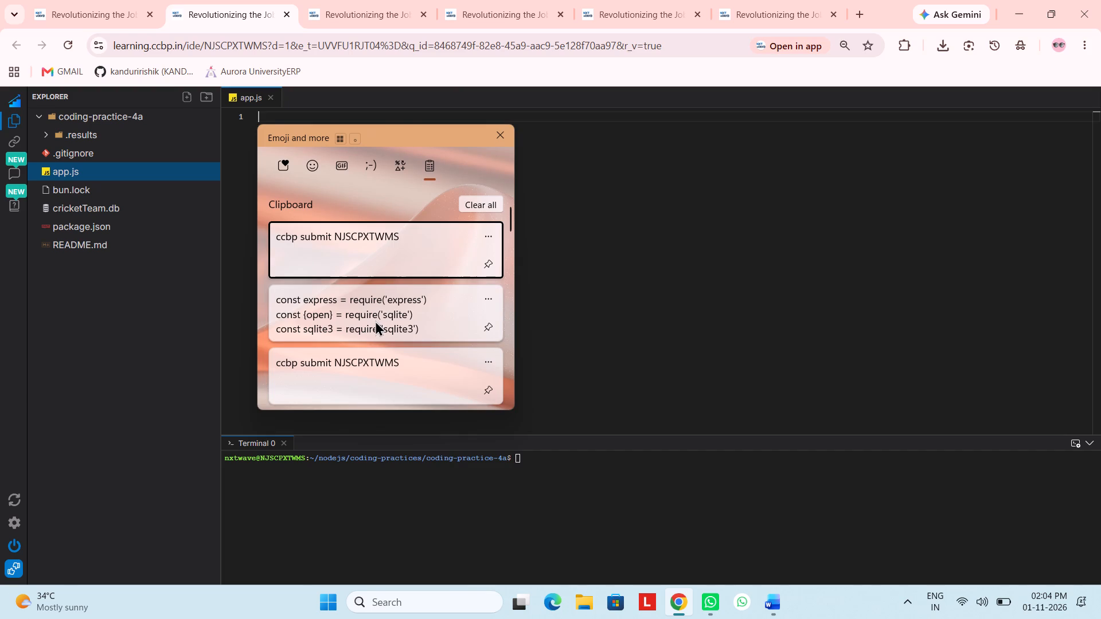
key(ctrl+v)
Copy the ccbp submit command from the Cricket Team question page and return to the IDE with the pasted code.
click(123, 0)
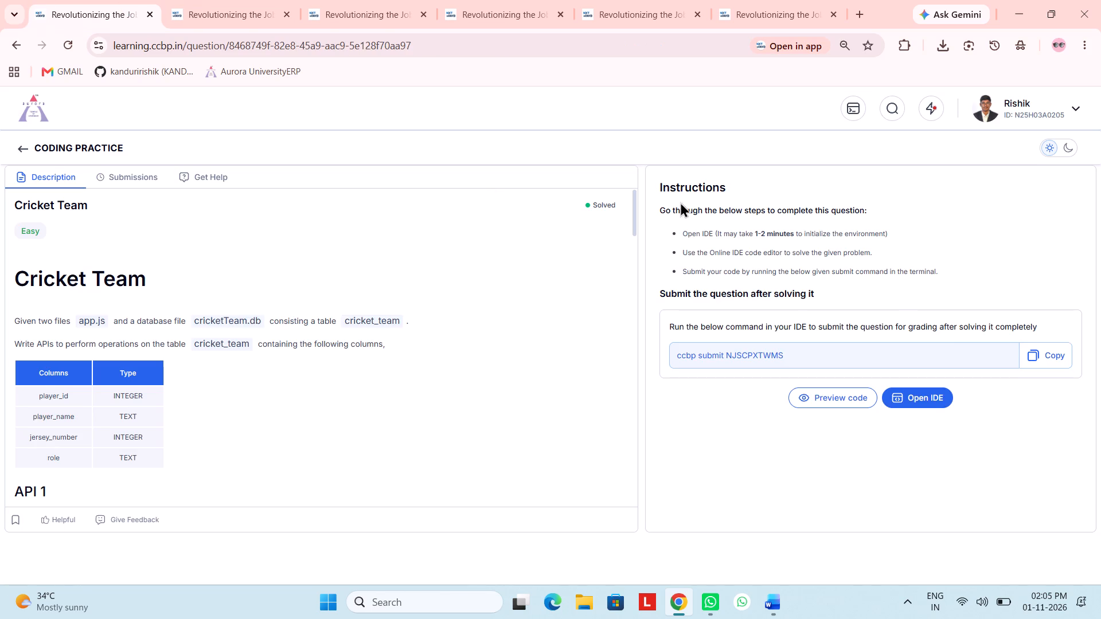
click(1045, 352)
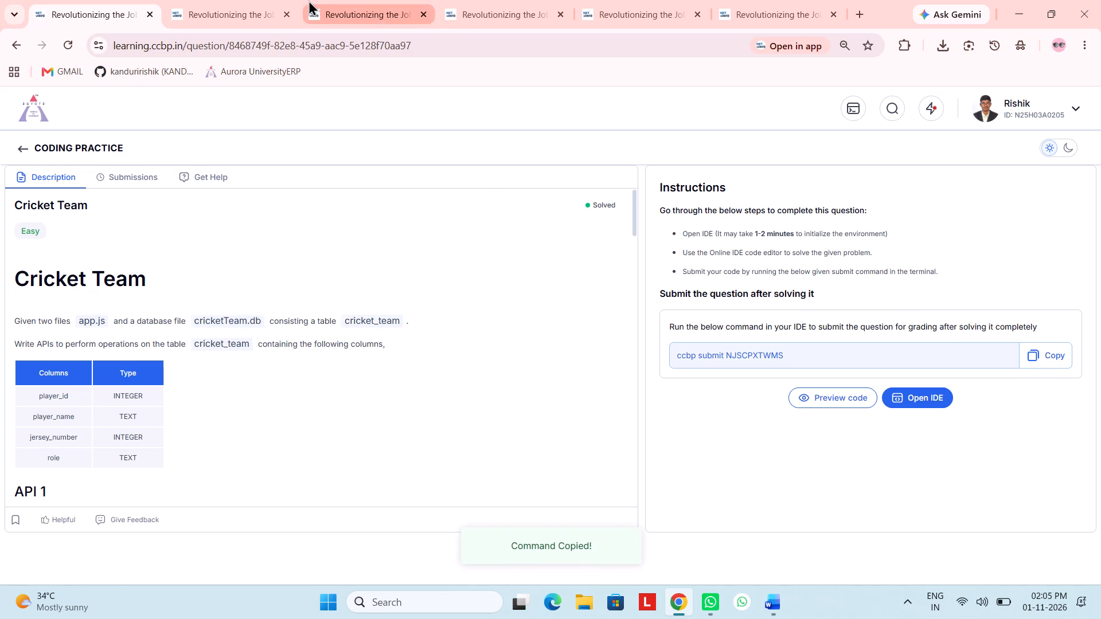
click(309, 0)
click(222, 0)
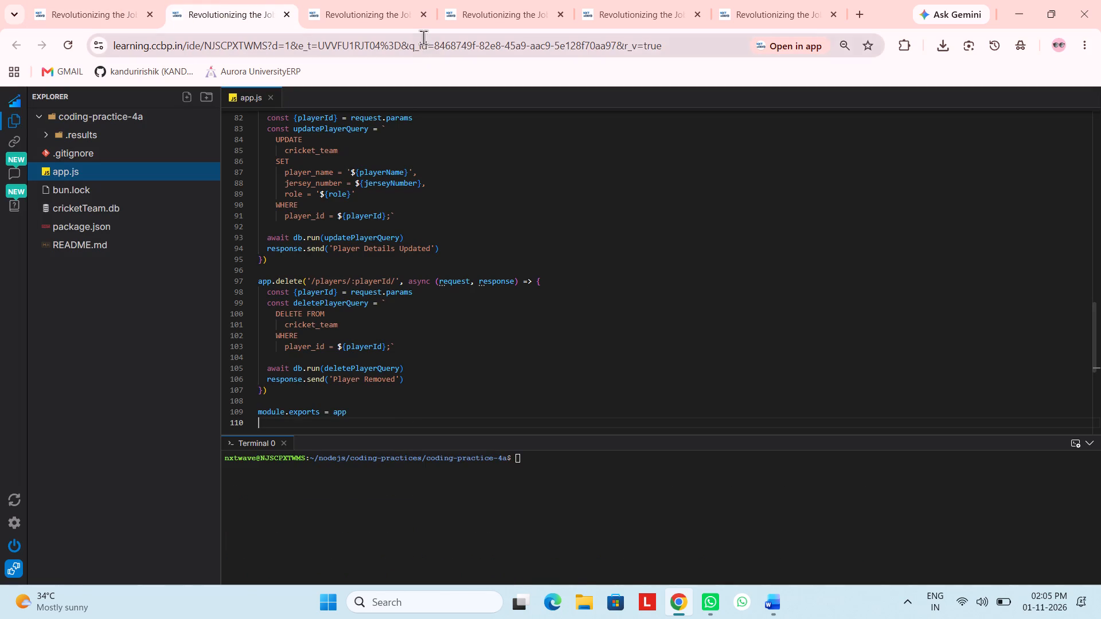
Close the extra preview, IDE and home page tabs, keeping only the Cricket Team question page and the current IDE.
click(424, 13)
click(392, 13)
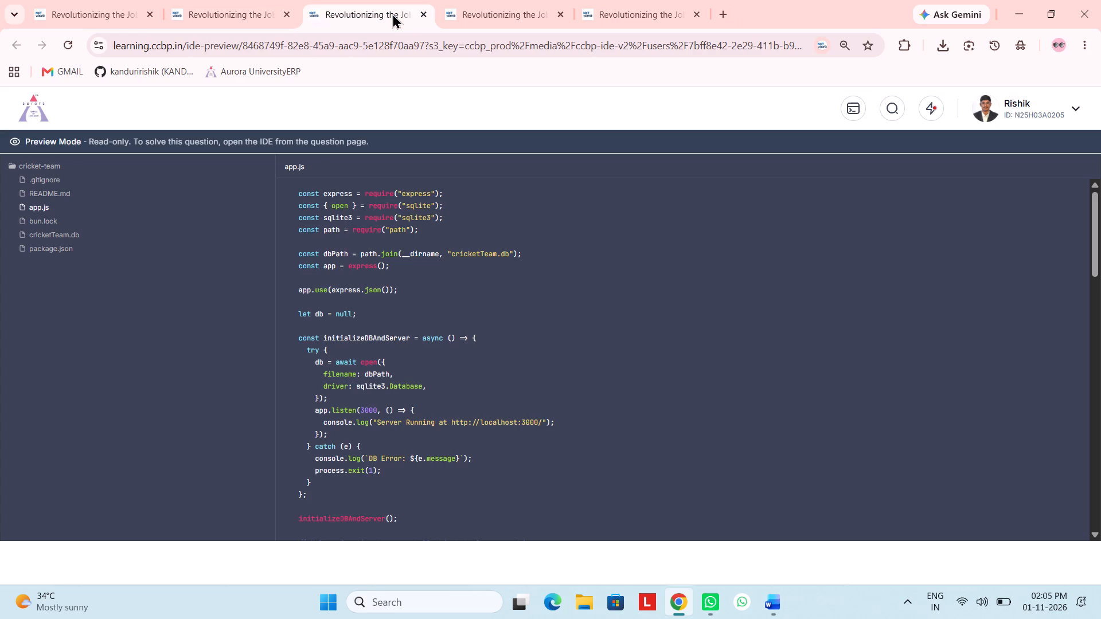
click(419, 14)
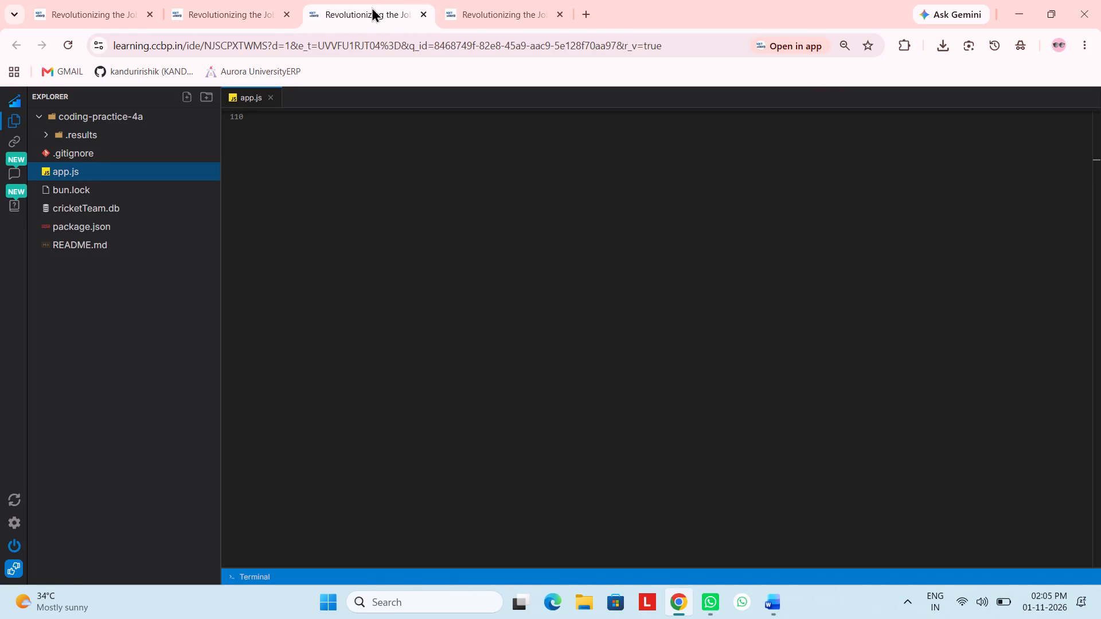
click(479, 6)
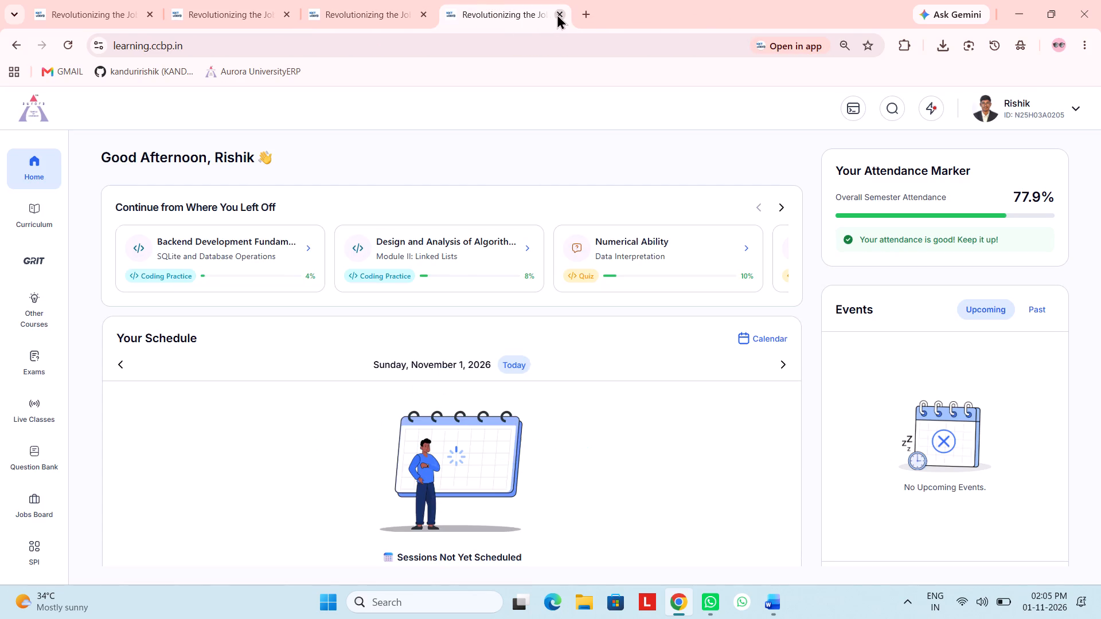
click(560, 17)
click(294, 0)
click(514, 0)
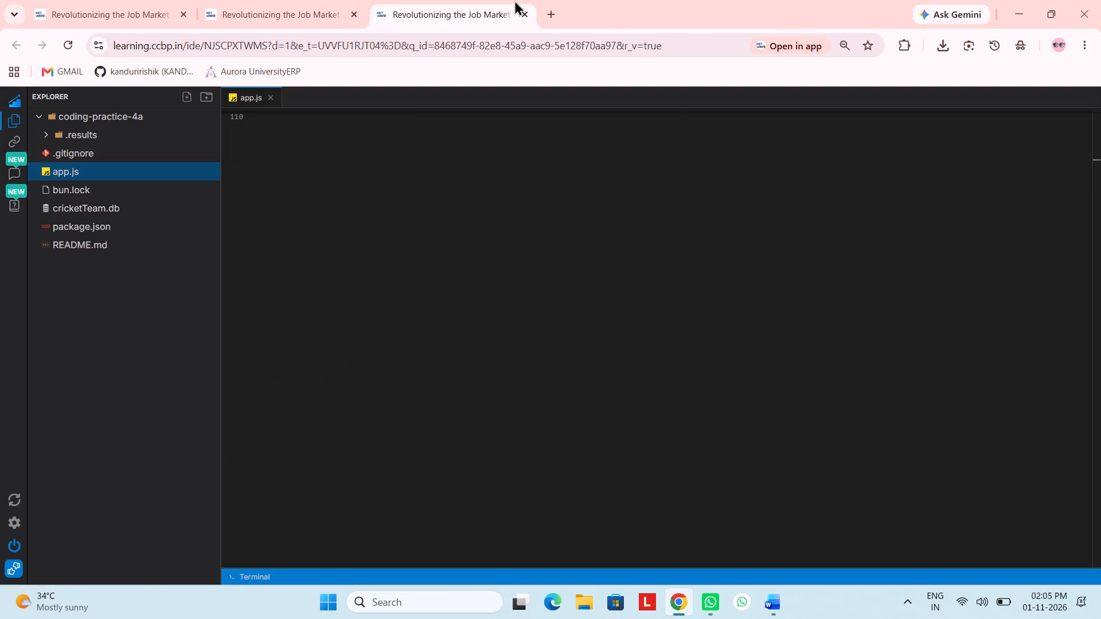
click(521, 13)
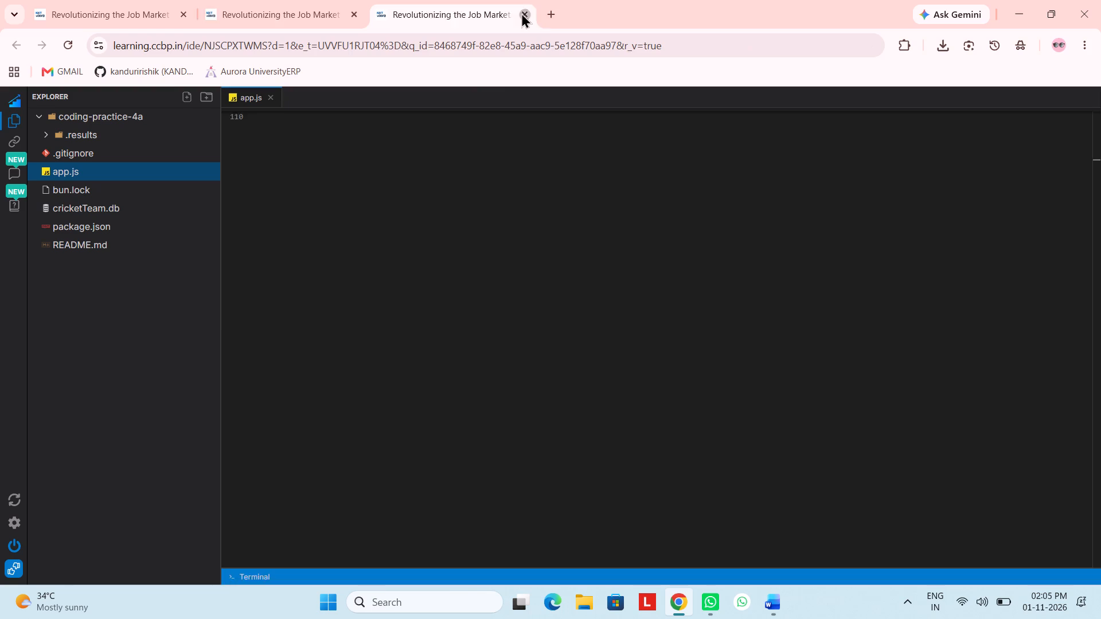
Run the copied ccbp submit command in the IDE's Terminal 0.
click(573, 489)
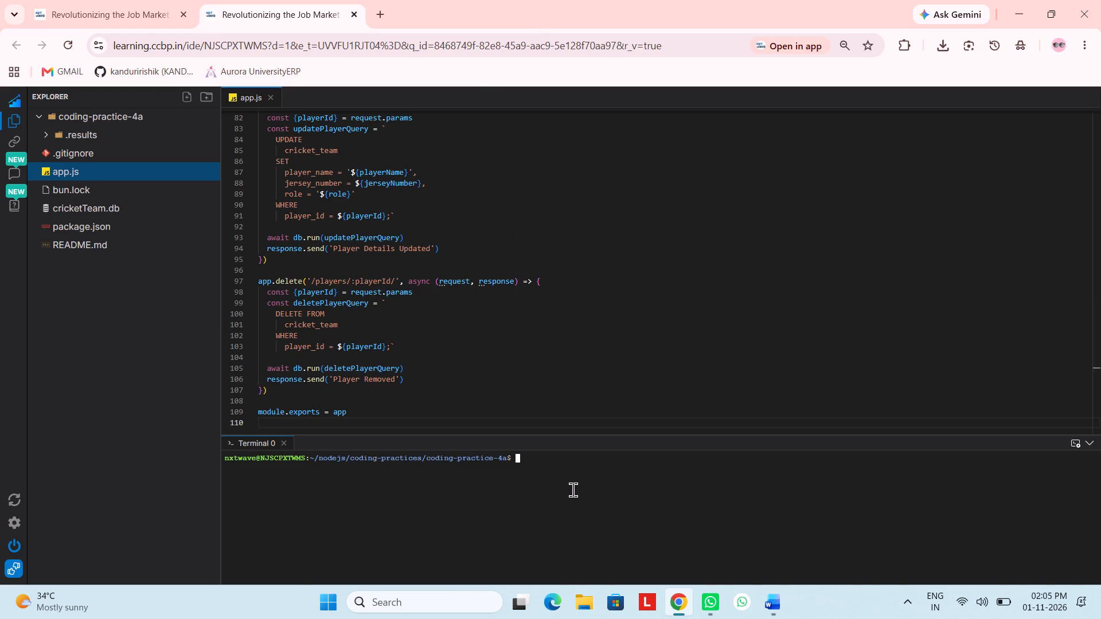
key(ctrl+shift+v)
key(Return)
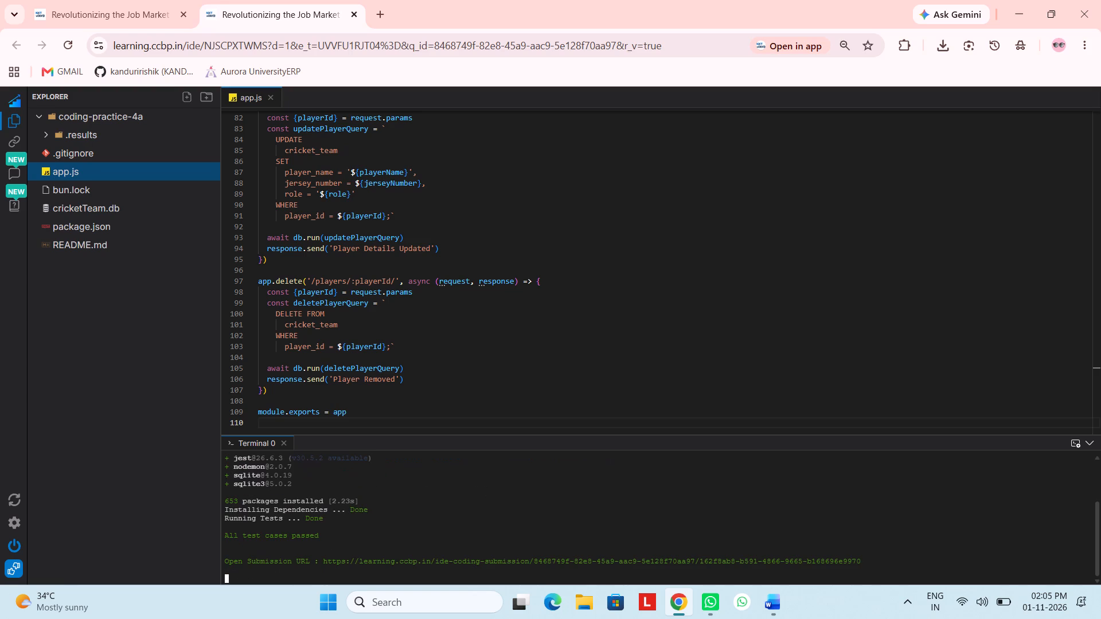
Close the IDE tab and reload the Cricket Team question page.
click(357, 13)
triple_click(69, 41)
double_click(69, 41)
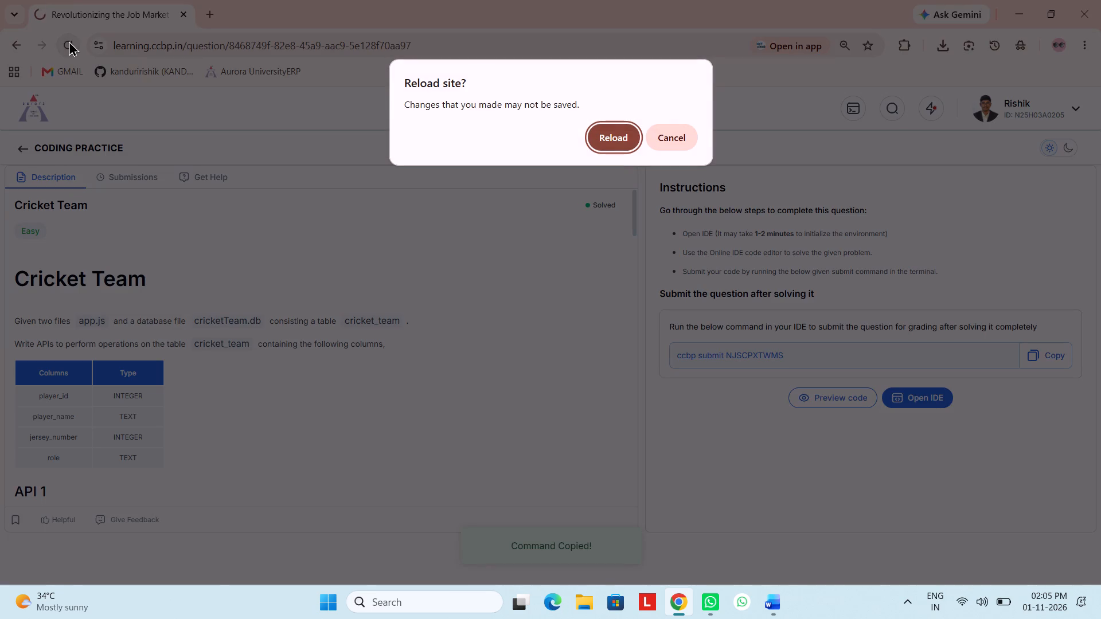
click(616, 136)
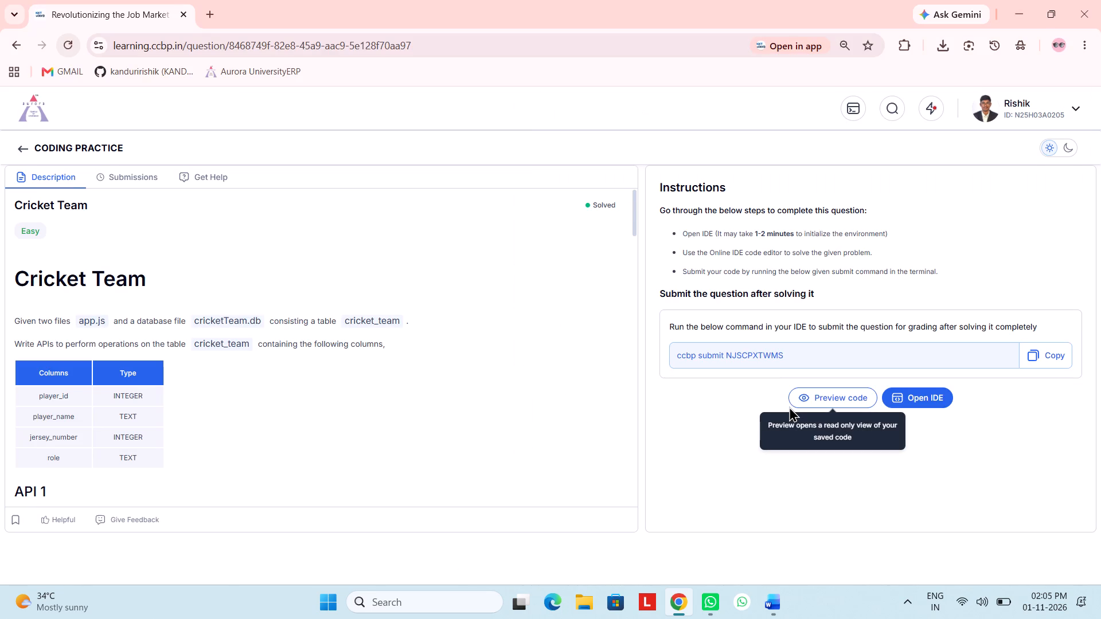
Open the code preview from the Cricket Team question page and look through app.js down to module.exports.
scroll(789, 406, down, 2)
click(832, 406)
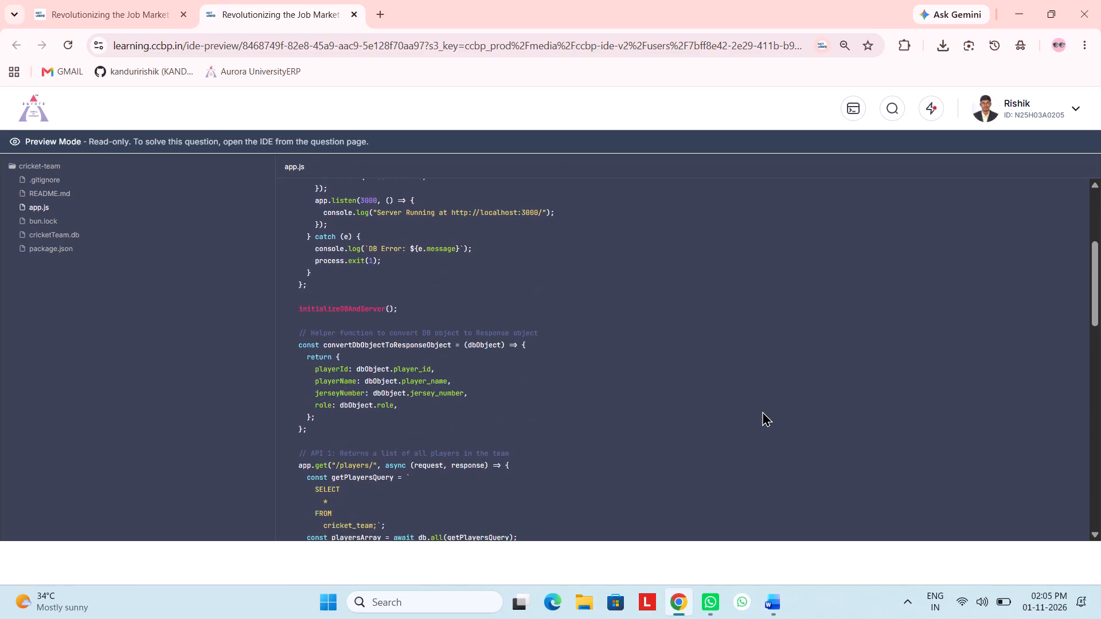
scroll(762, 411, down, 8)
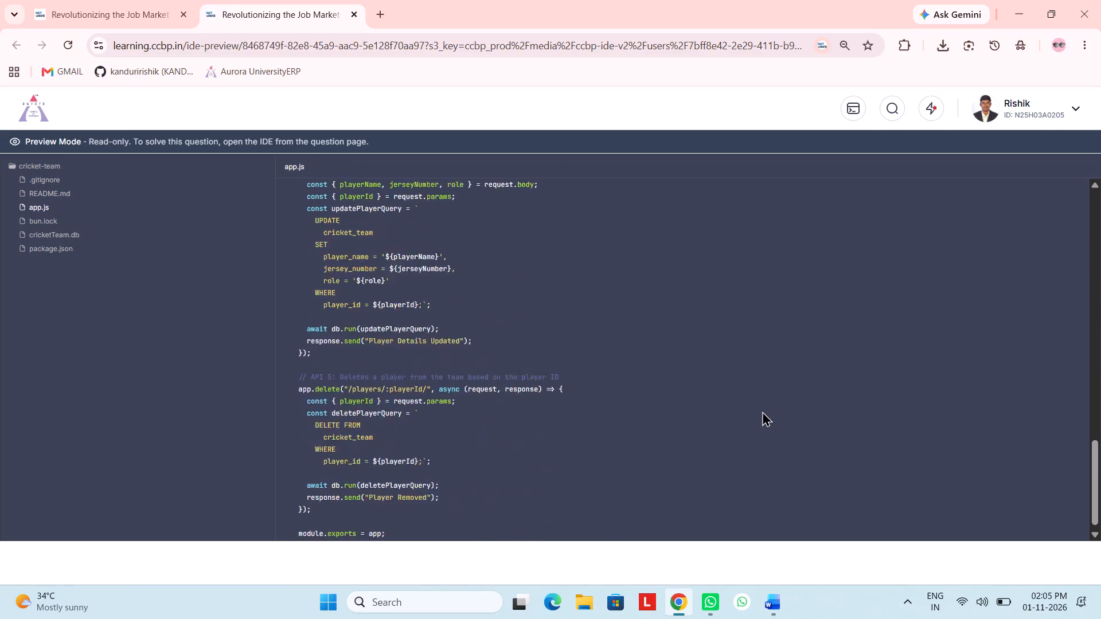
scroll(762, 411, down, 1)
scroll(762, 411, up, 6)
Check in the BACKEND LAB 2 document where the code in the existing Cricket Team screenshot ends, and return to the preview.
click(1055, 50)
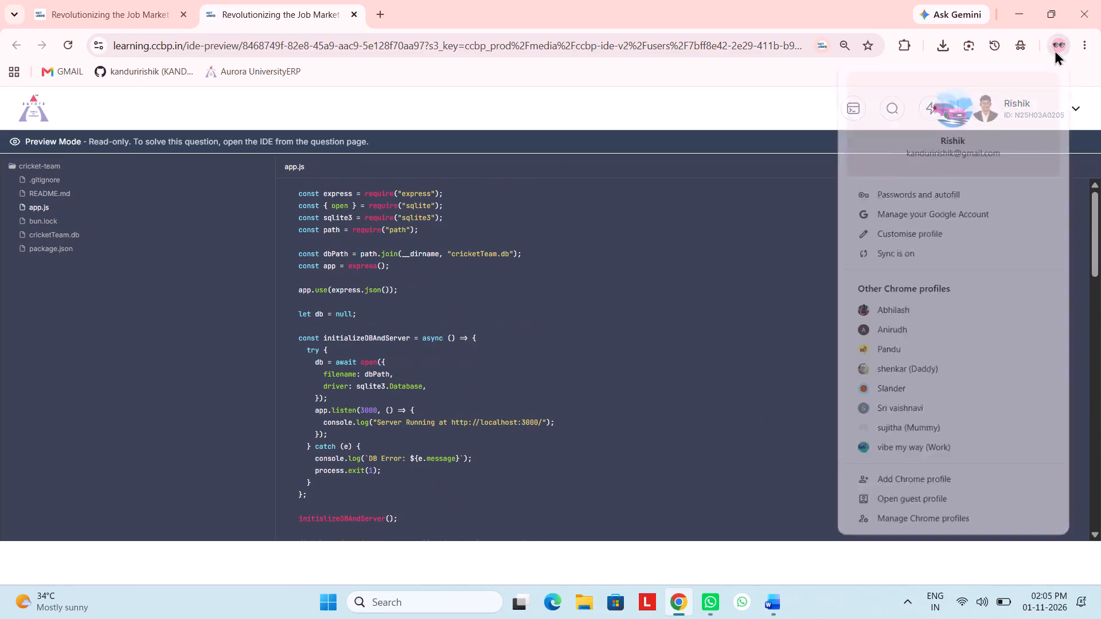
key(alt+Tab)
scroll(837, 238, right, 1)
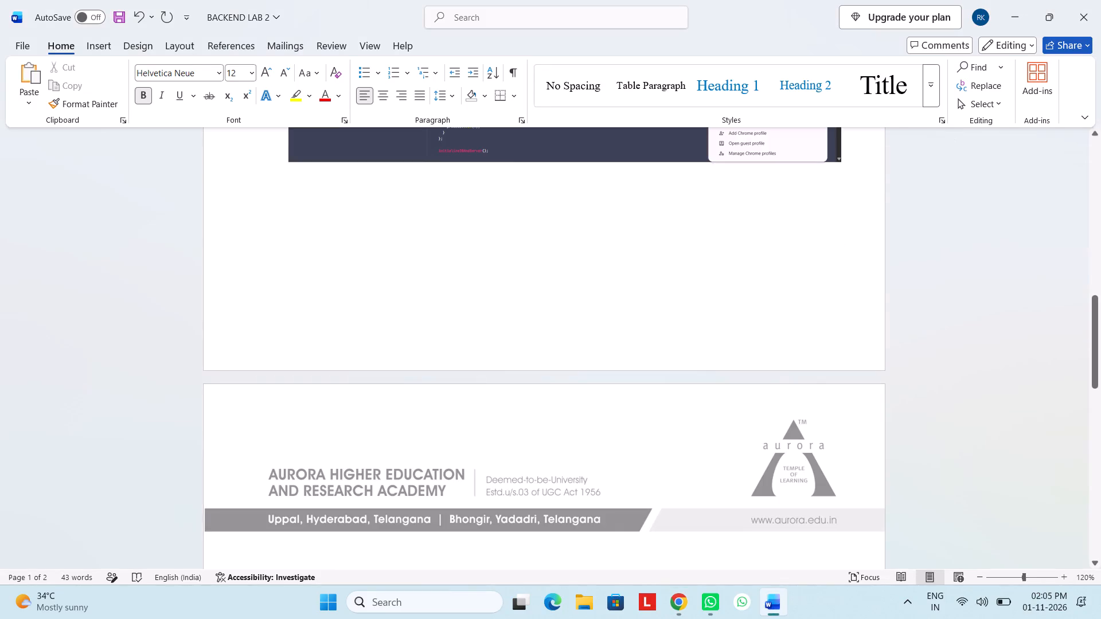
scroll(837, 238, right, 1)
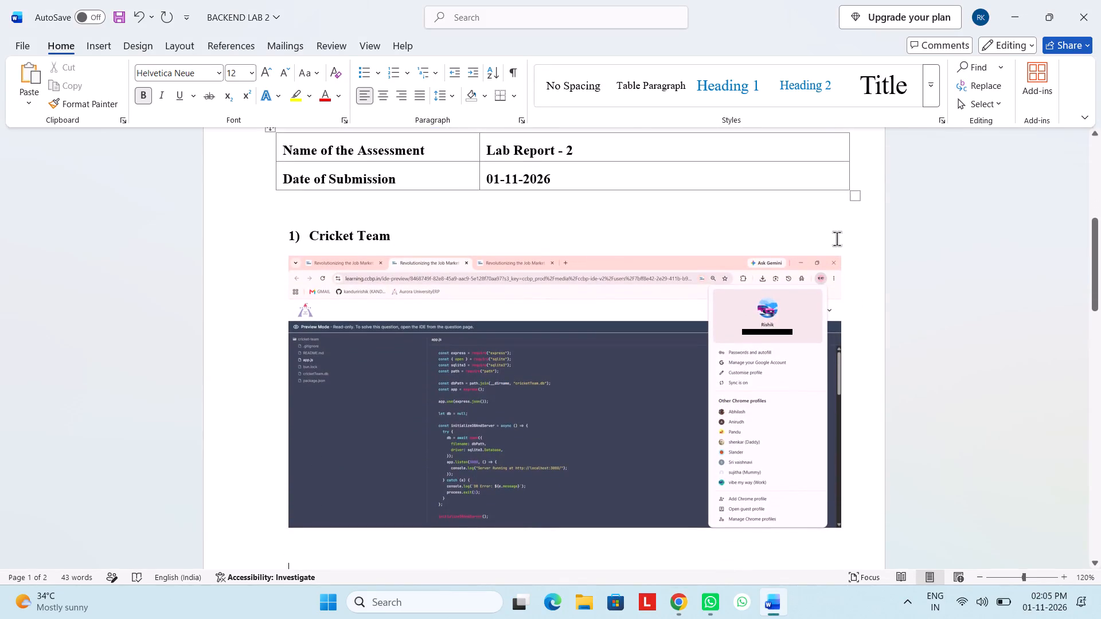
key(alt+Tab)
Capture the app.js preview from the initializeDBAndServer() call through API 1, with the Chrome profile details open and the taskbar excluded.
scroll(837, 238, down, 1)
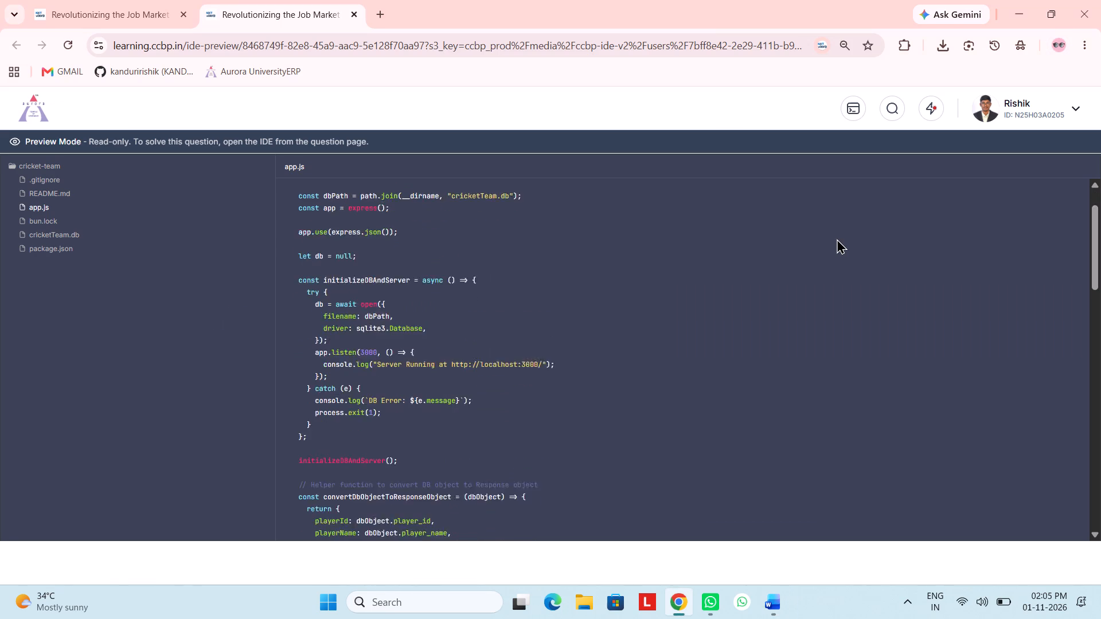
scroll(837, 238, down, 5)
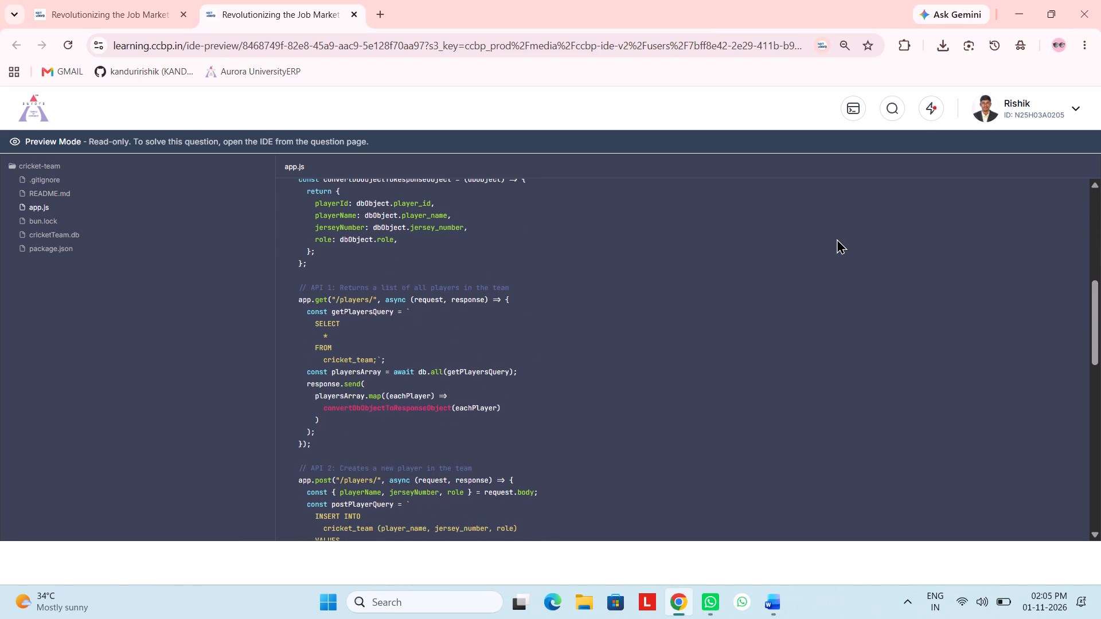
scroll(893, 148, down, 4)
scroll(798, 324, down, 7)
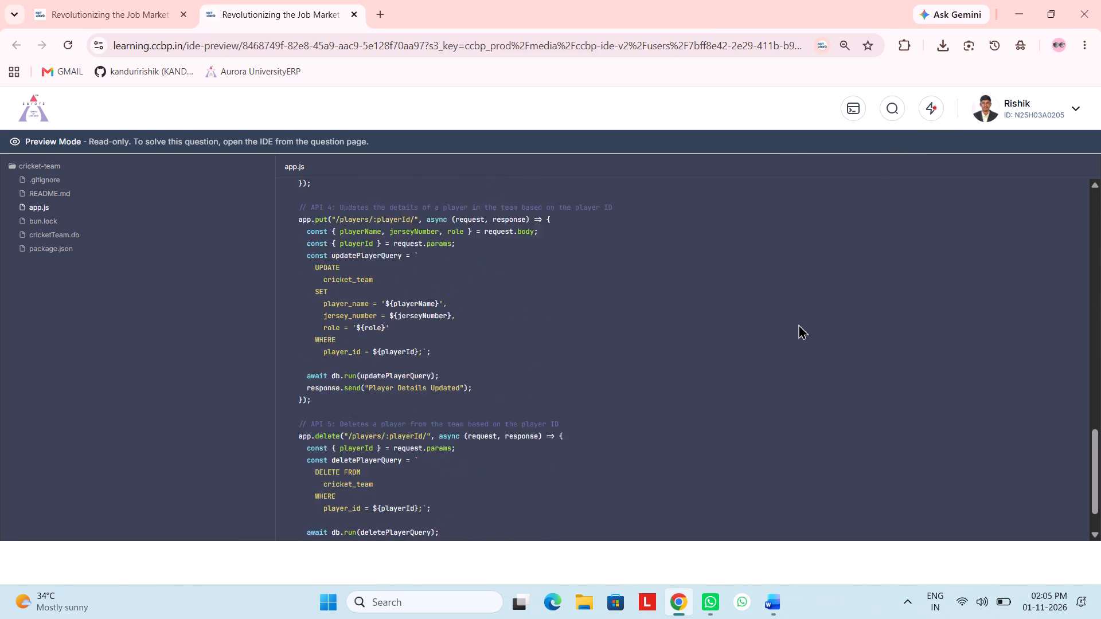
scroll(798, 324, down, 1)
scroll(798, 324, up, 11)
scroll(798, 324, down, 1)
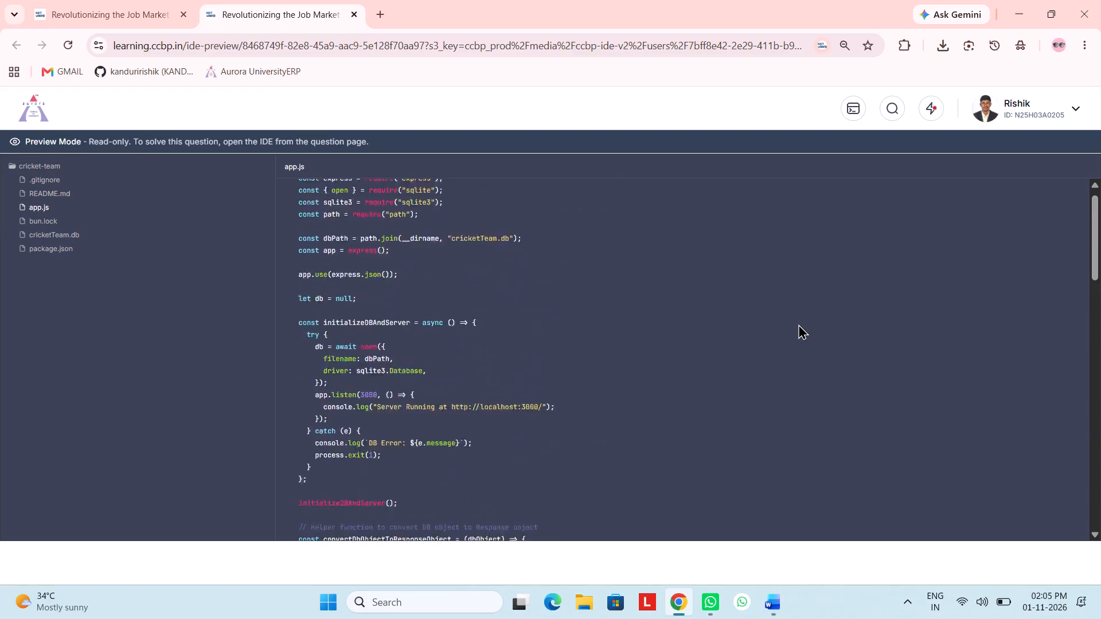
scroll(798, 324, down, 3)
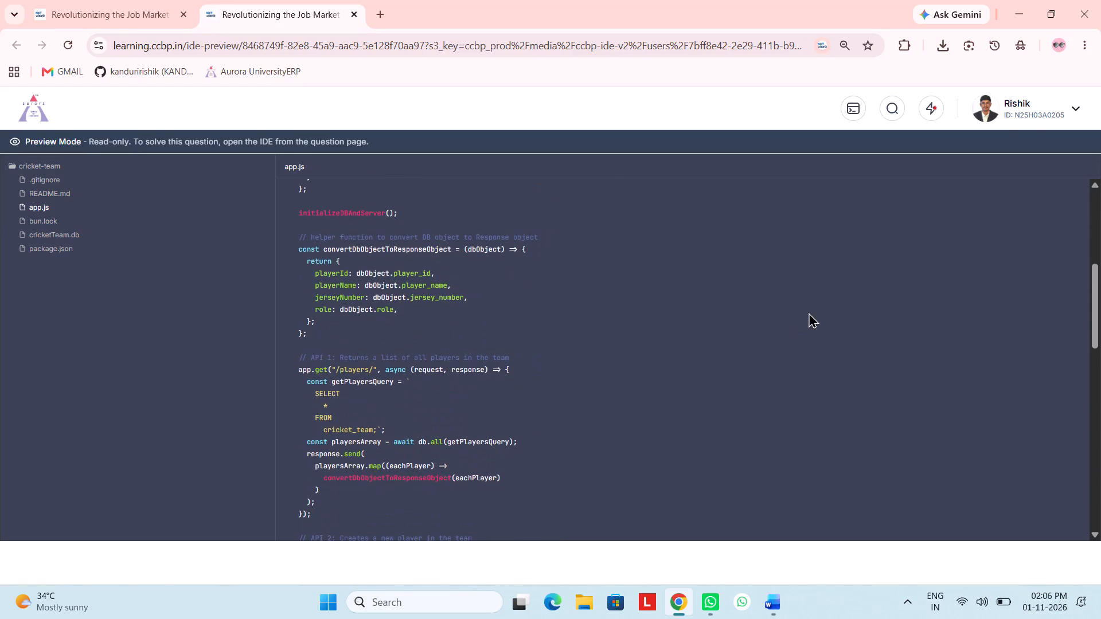
click(1056, 48)
key(Print)
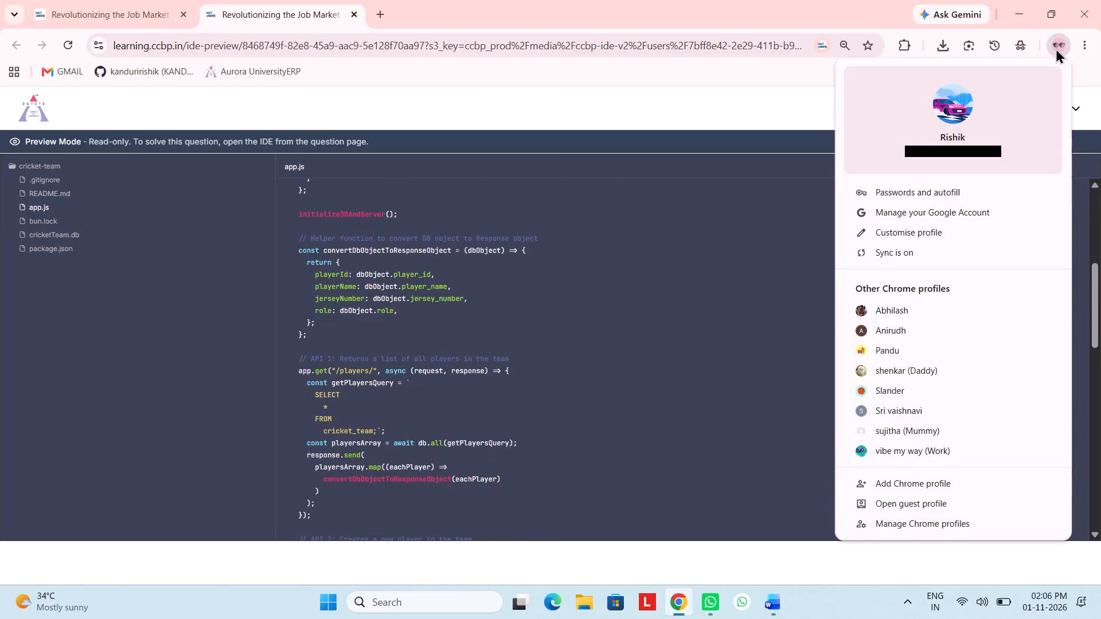
drag(0, 0, 1100, 586)
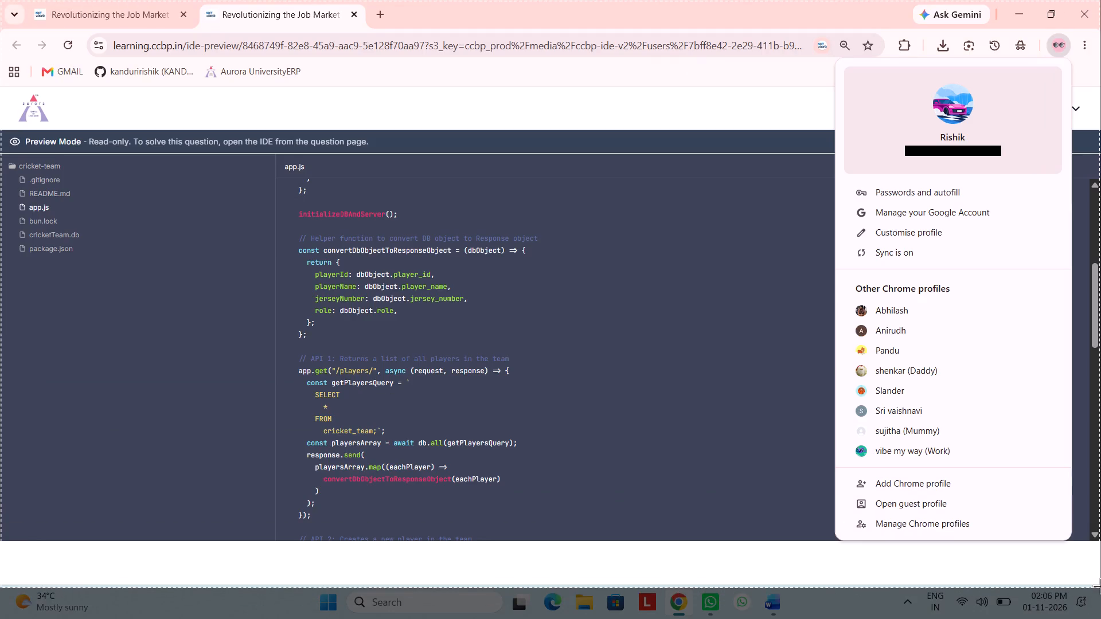
drag(1100, 586, 1100, 584)
Paste the captured screenshot into BACKEND LAB 2 below the first Cricket Team screenshot and add a new line after it.
key(alt+Tab)
scroll(591, 438, down, 2)
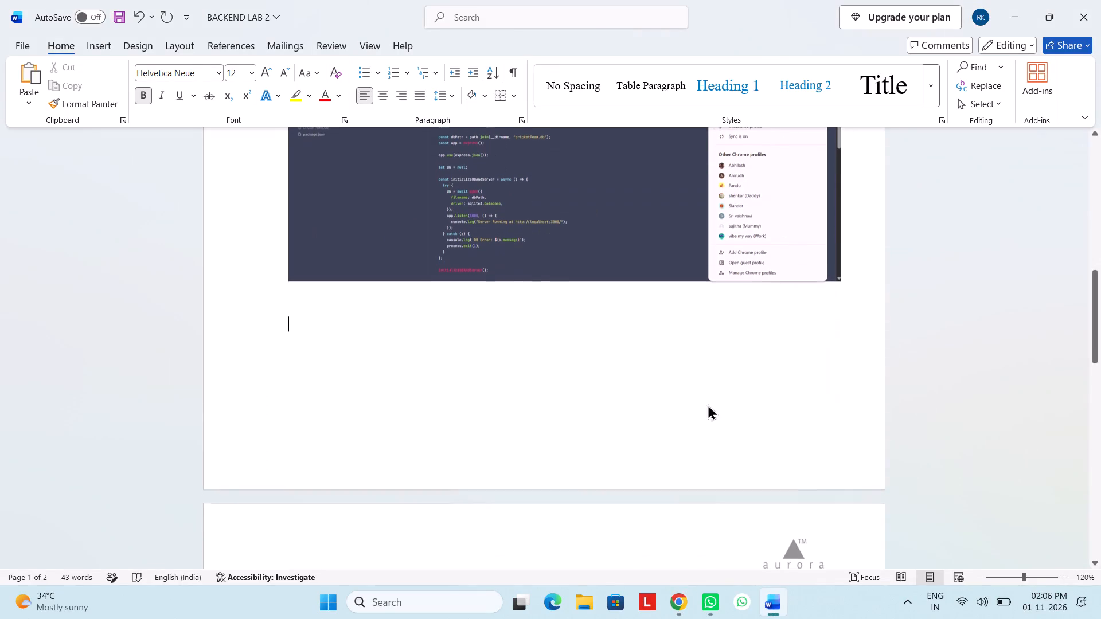
key(ctrl+v)
scroll(679, 381, down, 1)
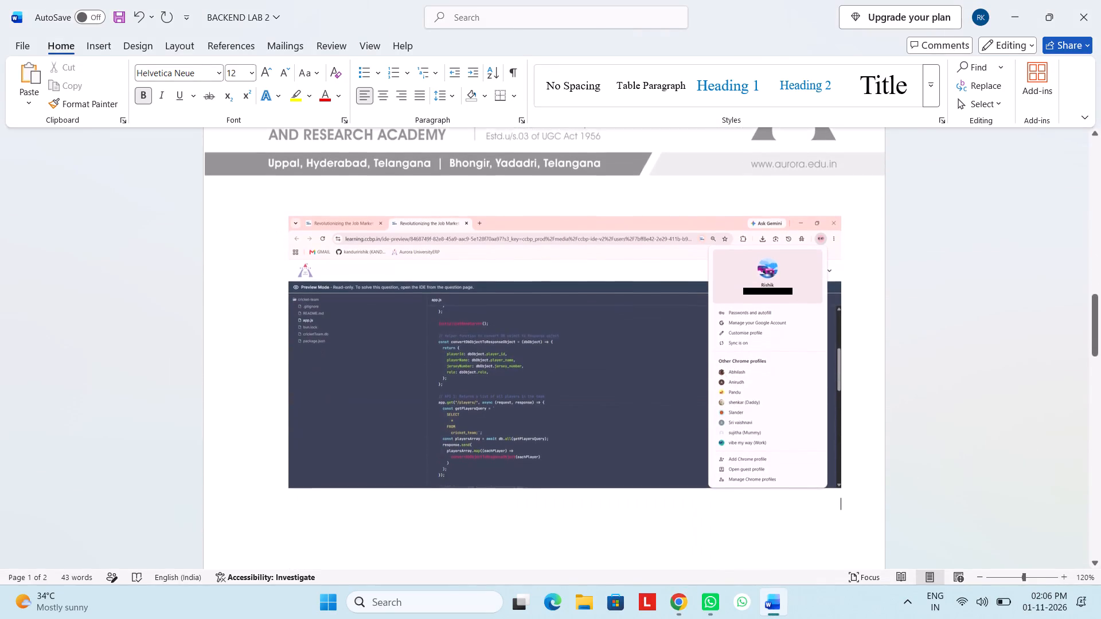
key(Return)
Capture the Cricket Team app.js preview from API 2 to the API 3 query, with the Chrome profile details open and the taskbar excluded.
key(alt+Tab)
scroll(735, 400, down, 1)
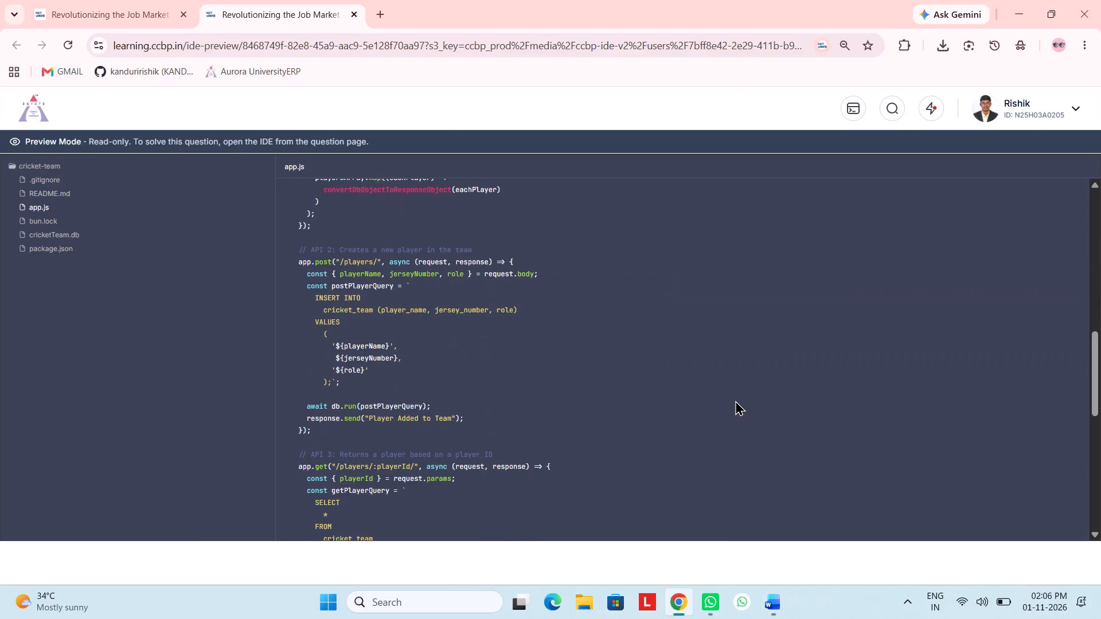
scroll(735, 400, down, 3)
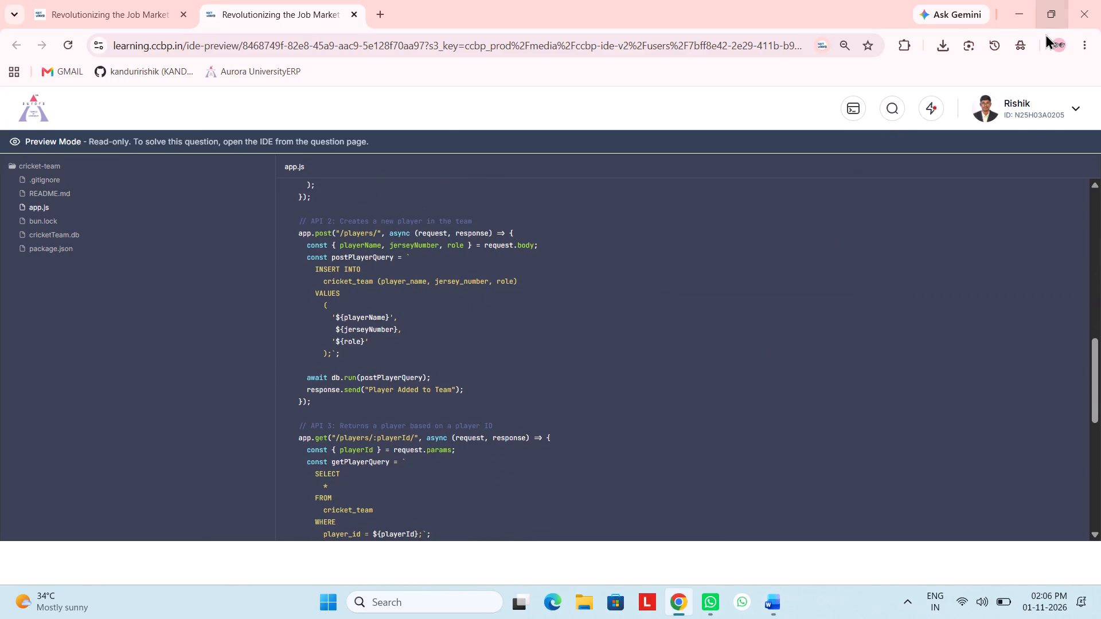
click(1060, 52)
key(Print)
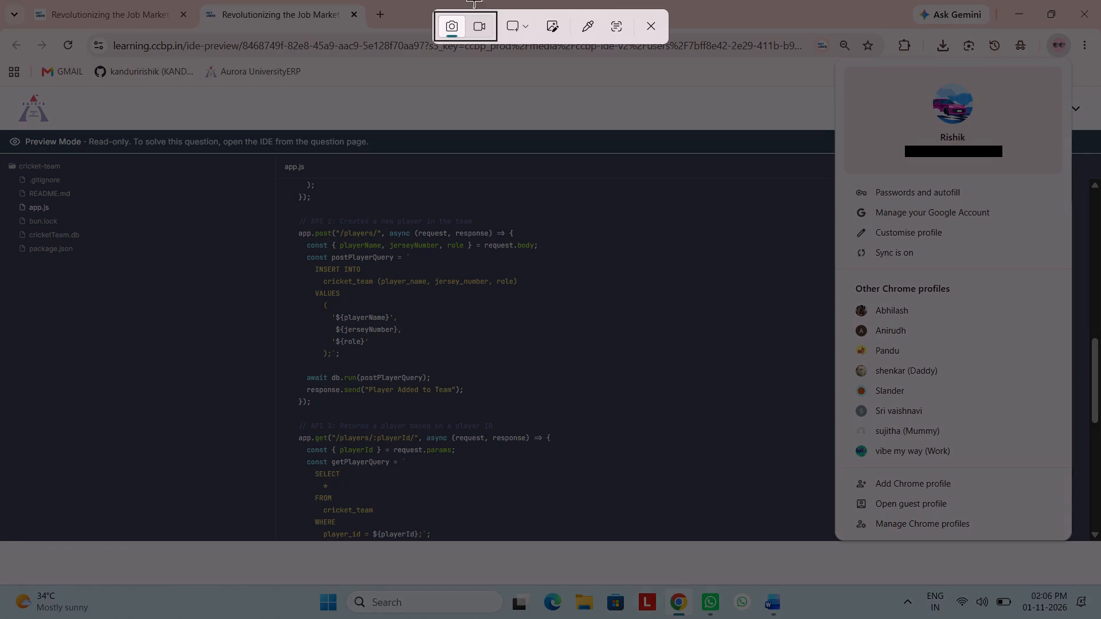
drag(0, 0, 1100, 561)
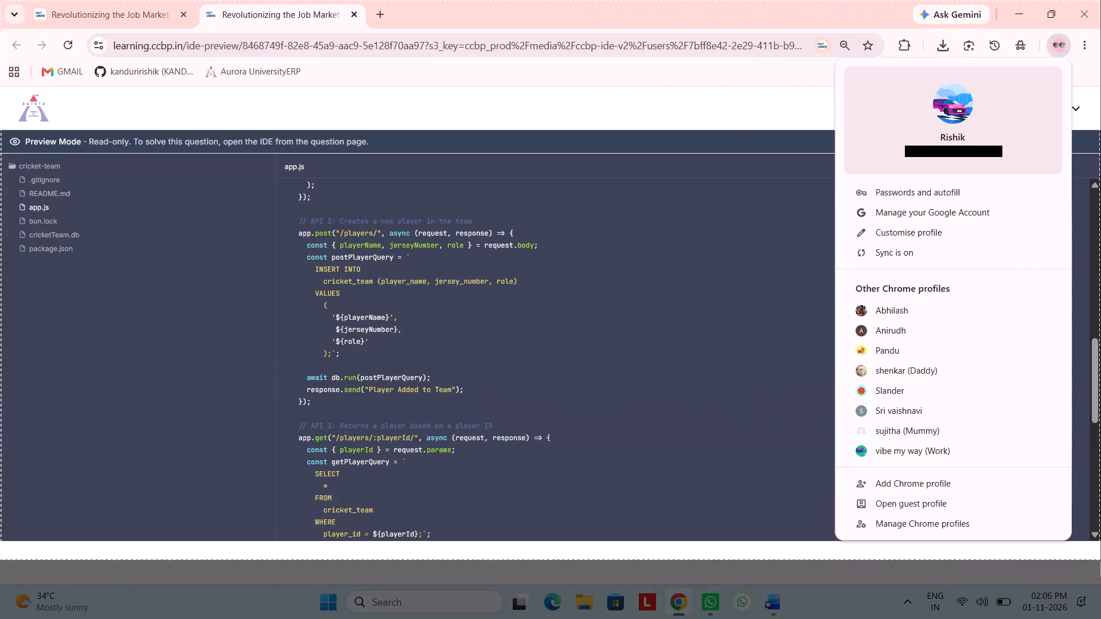
drag(1100, 561, 1100, 584)
Paste the captured screenshot into BACKEND LAB 2 below the API 1 screenshot and add a new line after it.
key(alt+Tab)
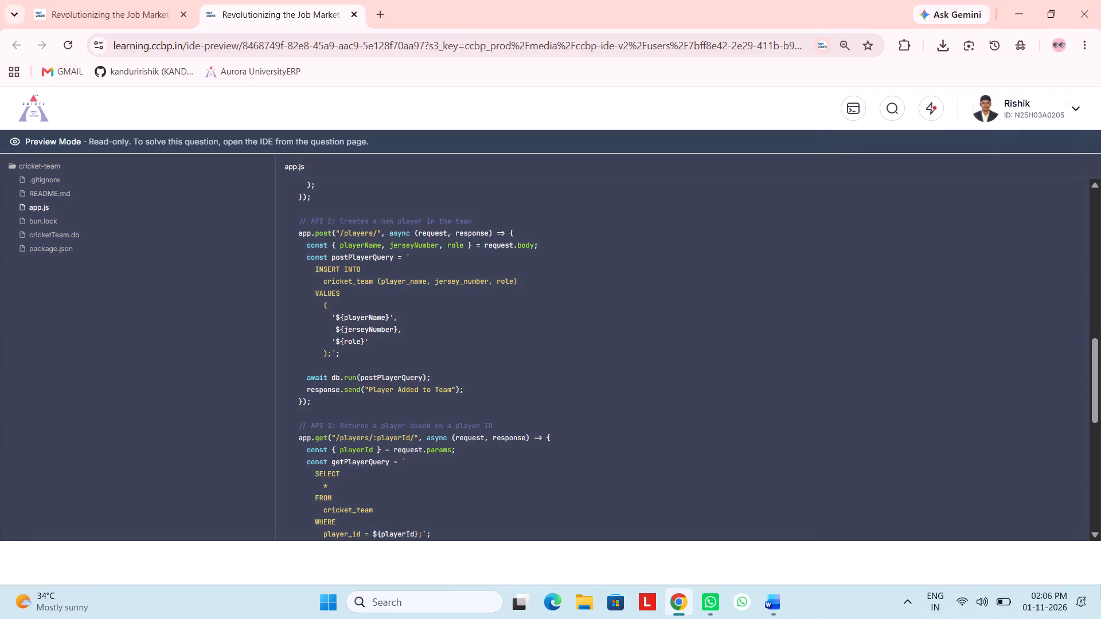
key(ctrl+v)
scroll(671, 436, down, 1)
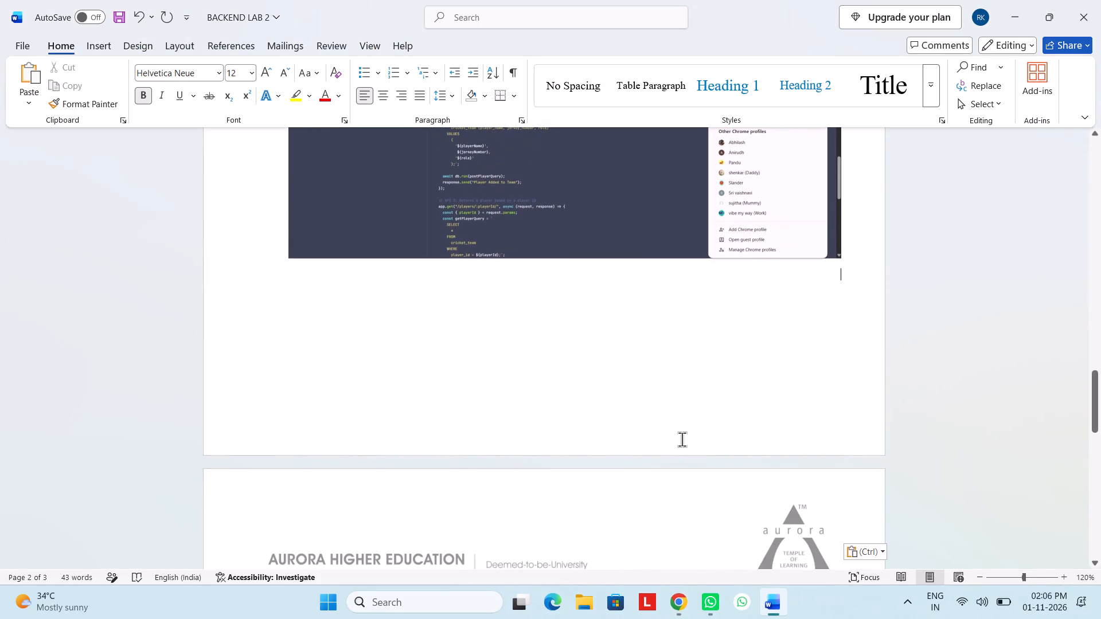
key(Return)
Capture the Cricket Team app.js preview from API 4 to the API 5 delete query, with the Chrome profile details open and the taskbar excluded.
key(alt+Tab)
scroll(682, 439, down, 8)
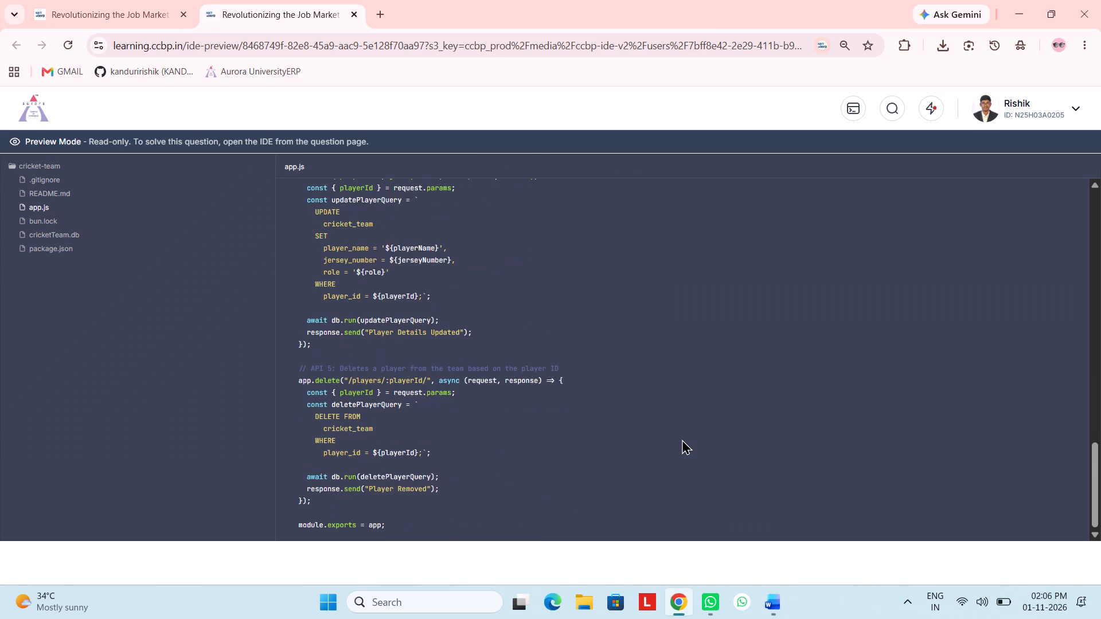
scroll(761, 277, up, 1)
key(alt+Tab)
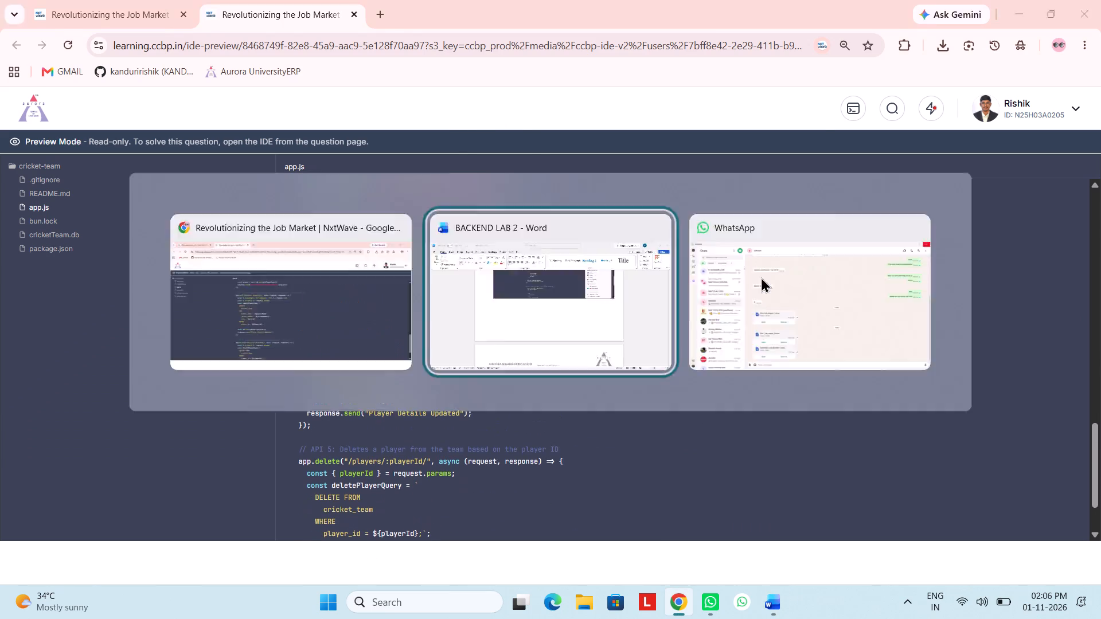
scroll(761, 277, up, 1)
key(alt+Tab)
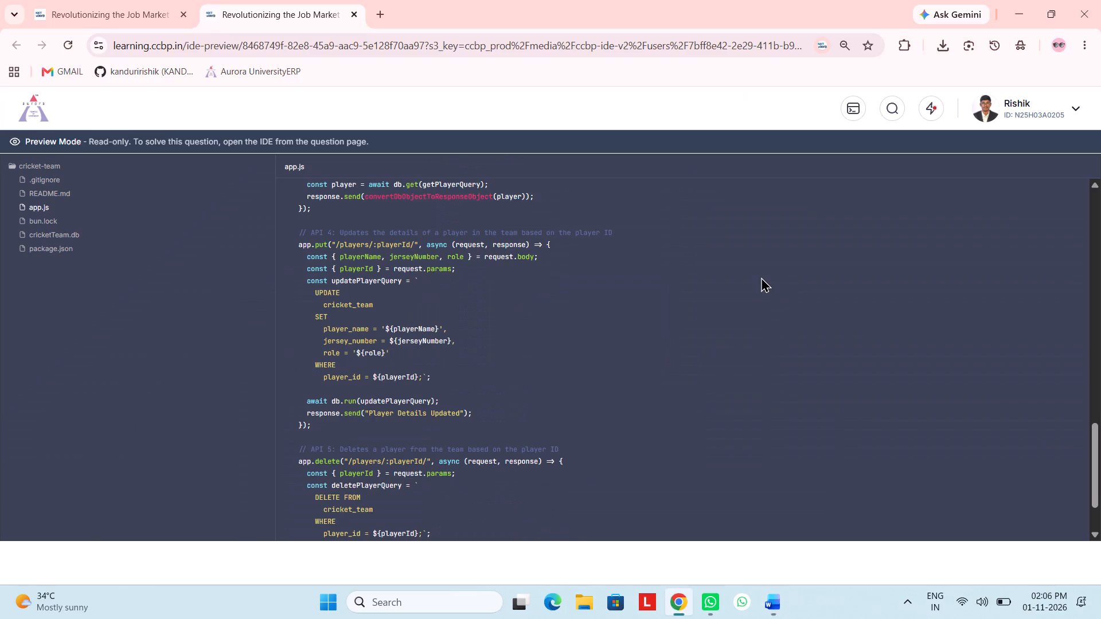
click(1060, 53)
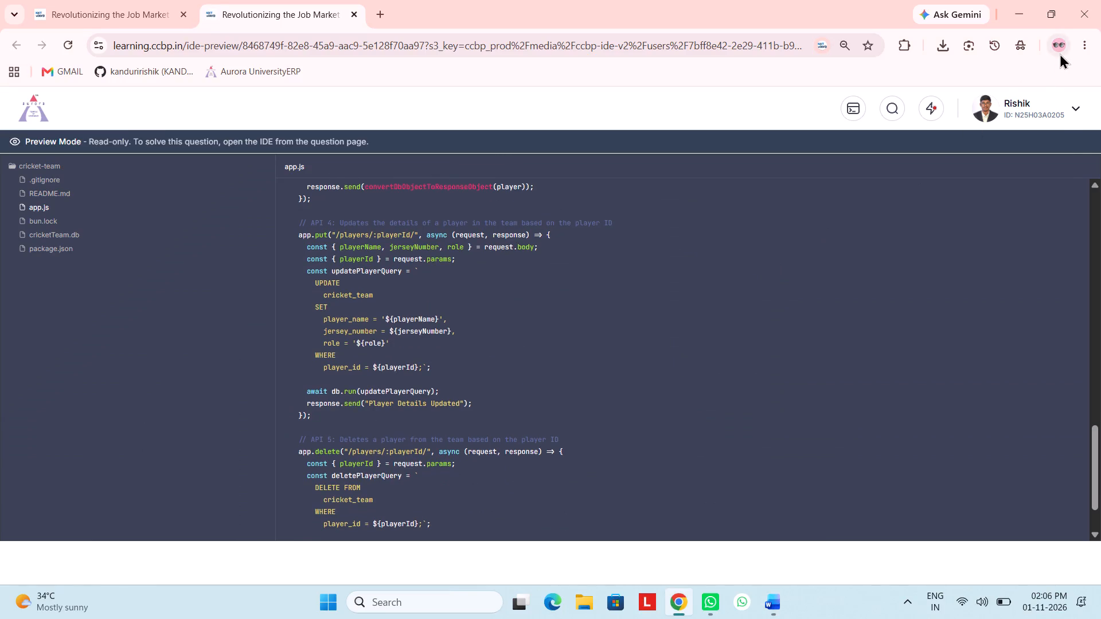
key(Print)
drag(0, 0, 1100, 586)
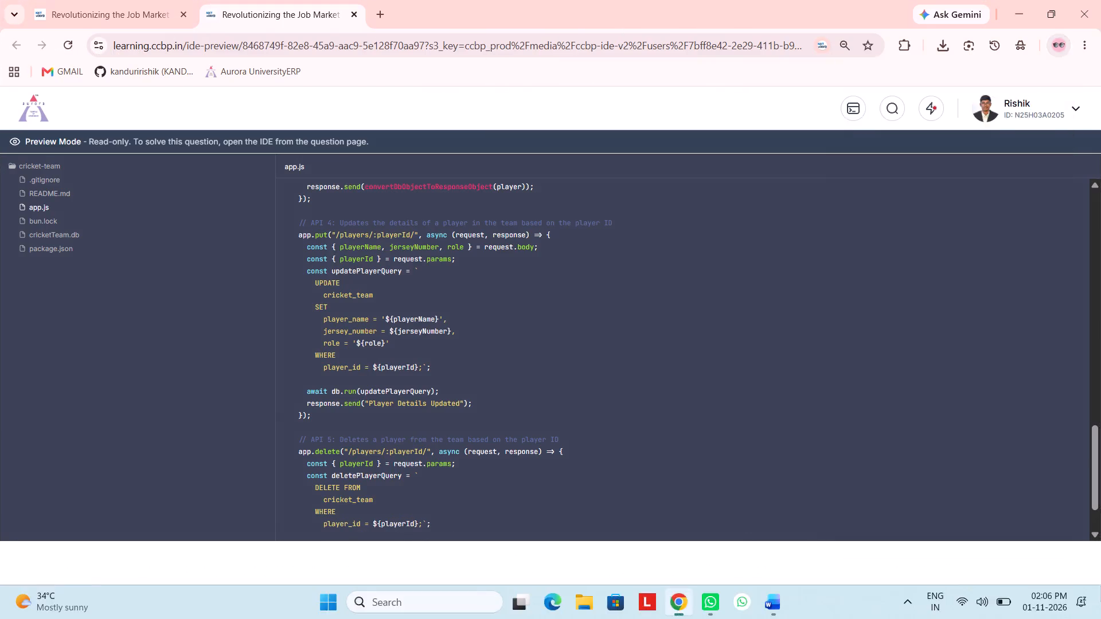
Paste the captured screenshot once into BACKEND LAB 2 below the API 2 screenshot and add a new line after it.
key(alt+Tab)
key(ctrl+v)
key(ctrl+z)
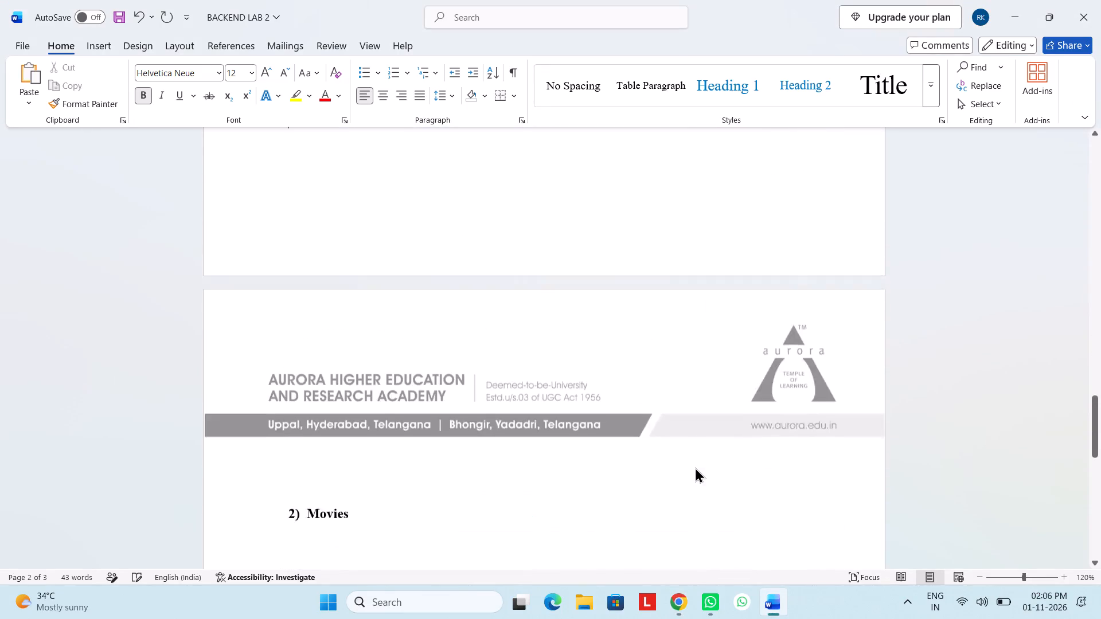
scroll(695, 467, up, 2)
key(ctrl+v)
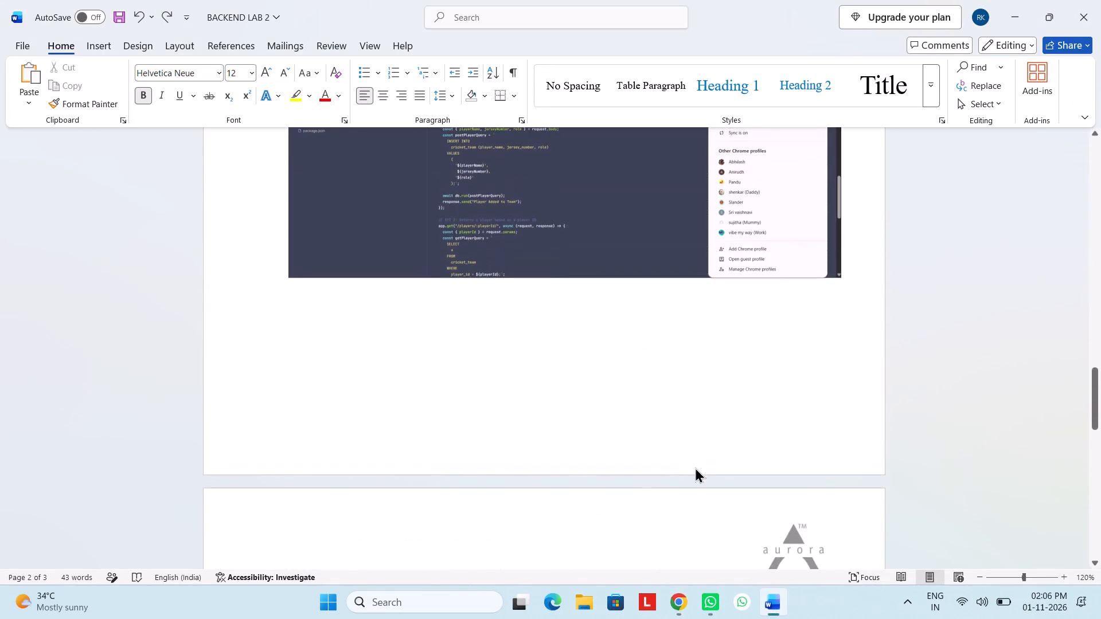
scroll(695, 467, down, 1)
key(Return)
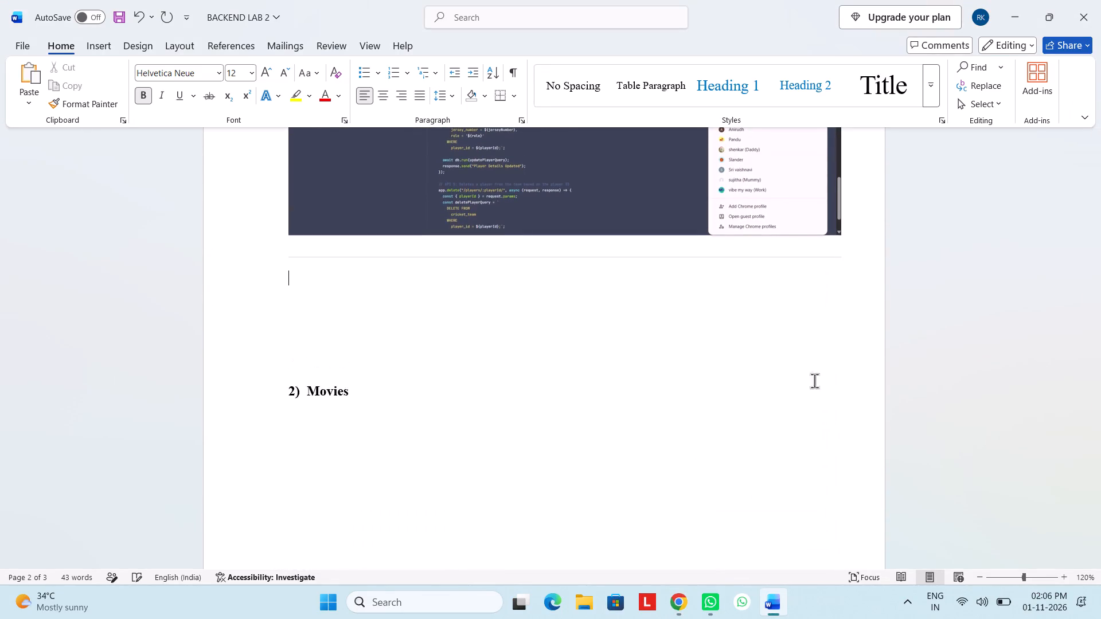
Capture the end of the Cricket Team app.js preview down to module.exports, with the Chrome profile details open and the taskbar excluded.
key(alt+Tab)
scroll(815, 361, down, 9)
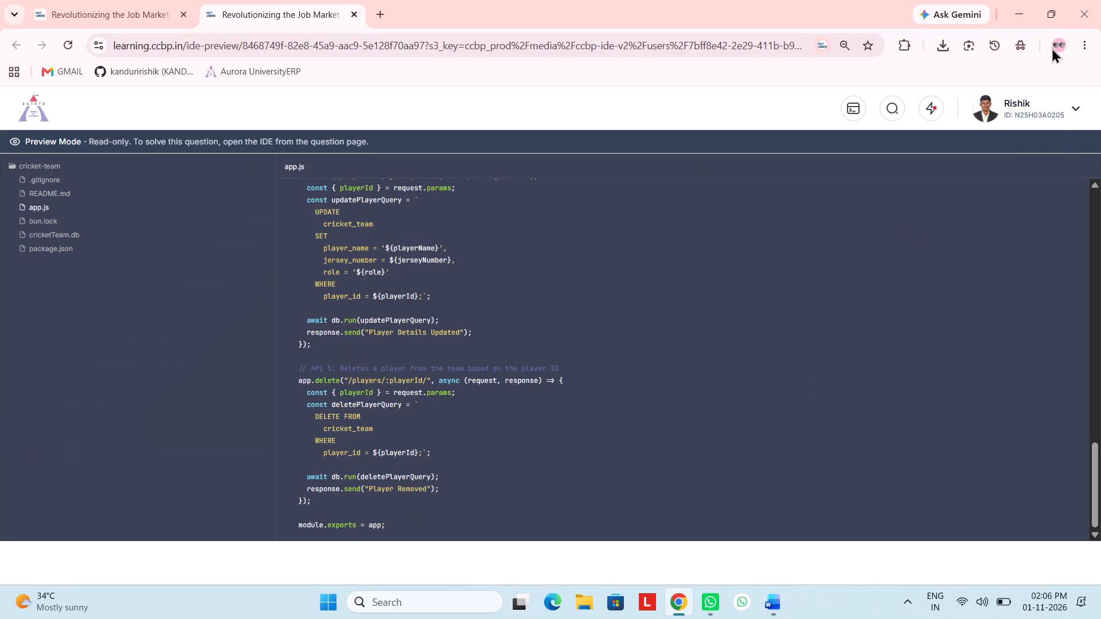
click(1052, 46)
key(Print)
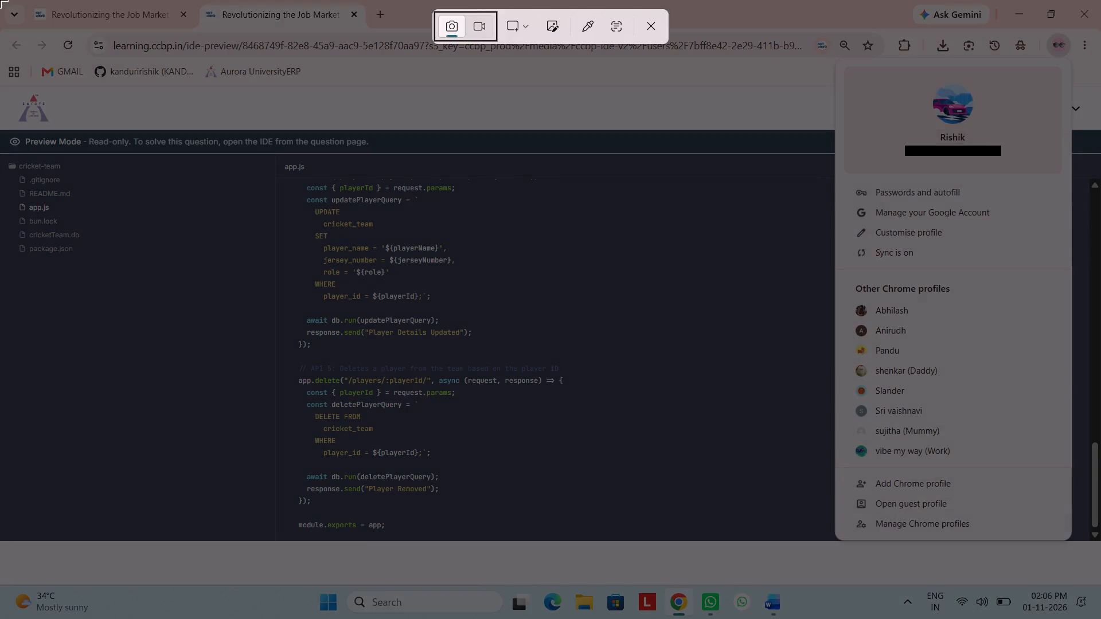
drag(1, 0, 1100, 582)
Paste the final Cricket Team screenshot into BACKEND LAB 2 below the API 4 screenshot.
key(alt+Tab)
key(ctrl+v)
scroll(735, 475, down, 1)
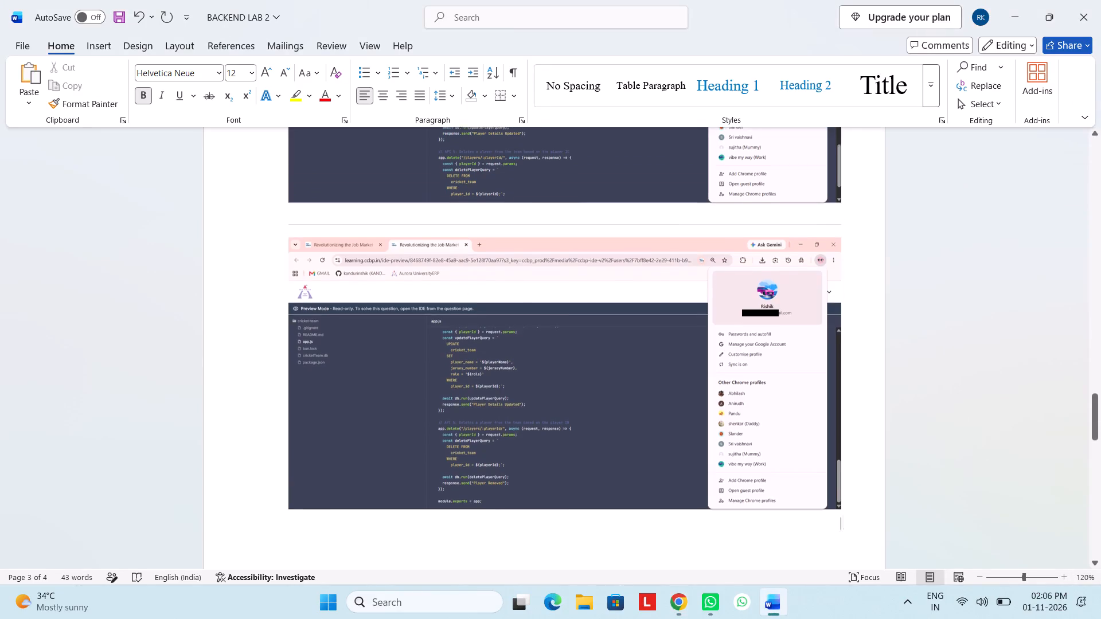
Add an unnumbered blank line below the "2) Movies" heading.
scroll(735, 475, down, 3)
scroll(606, 434, down, 1)
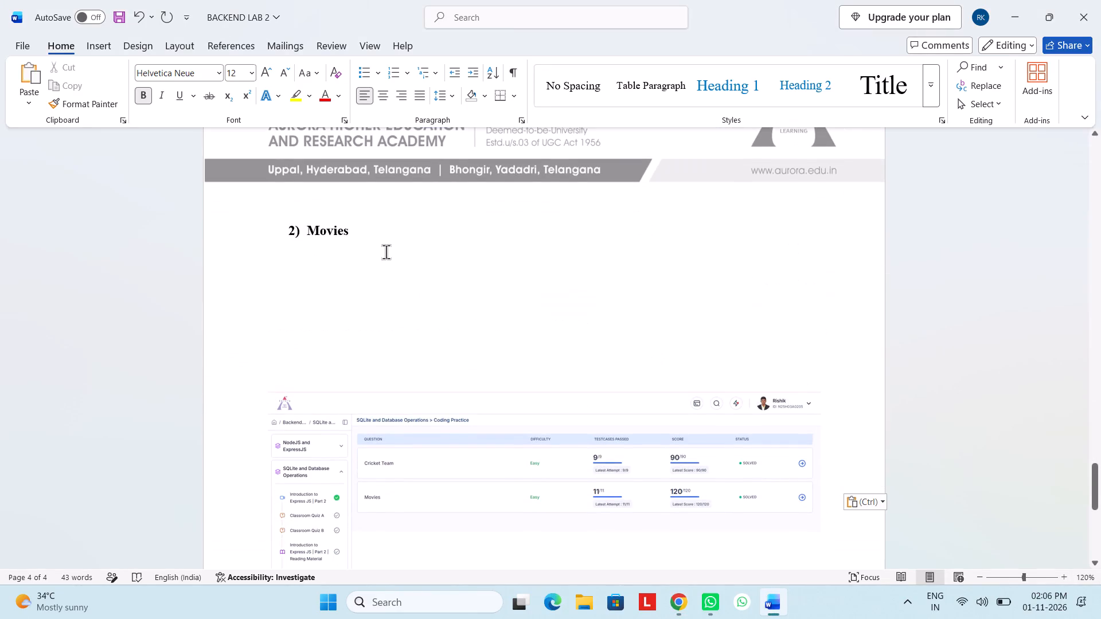
click(382, 240)
key(Return)
key(Return)
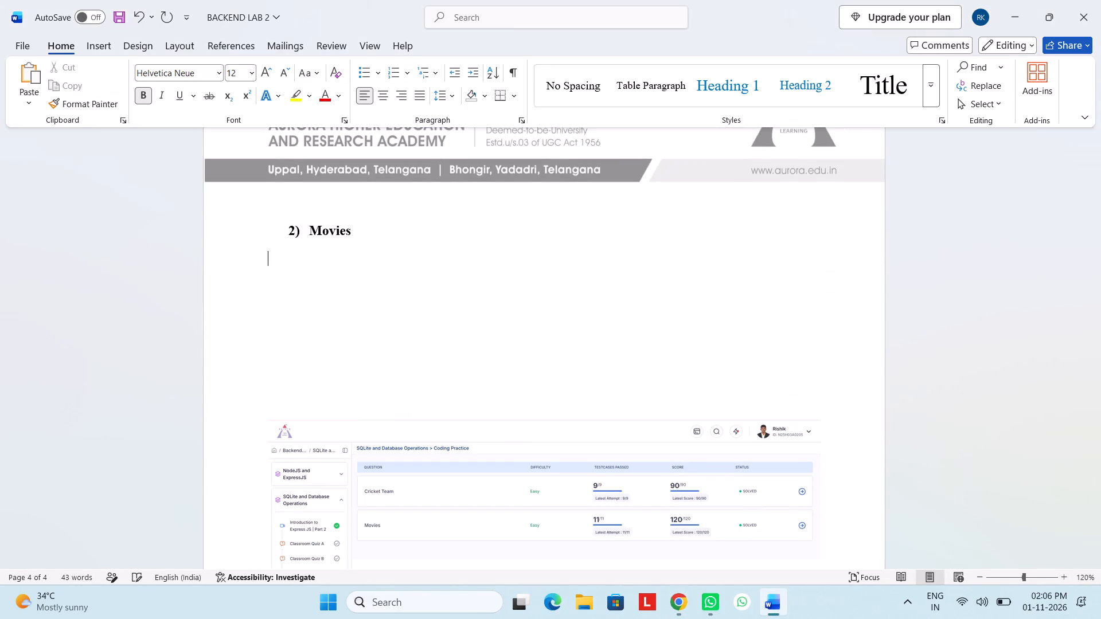
Open the code preview of the Movies question from the Coding Practice list in Chrome.
key(alt+Tab)
click(126, 0)
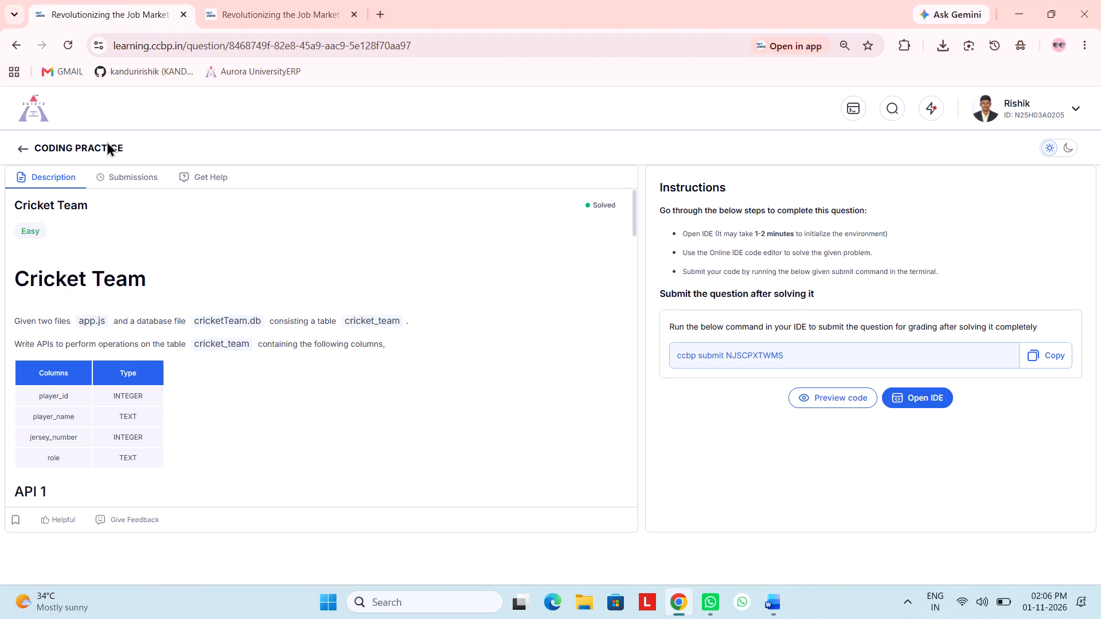
click(27, 144)
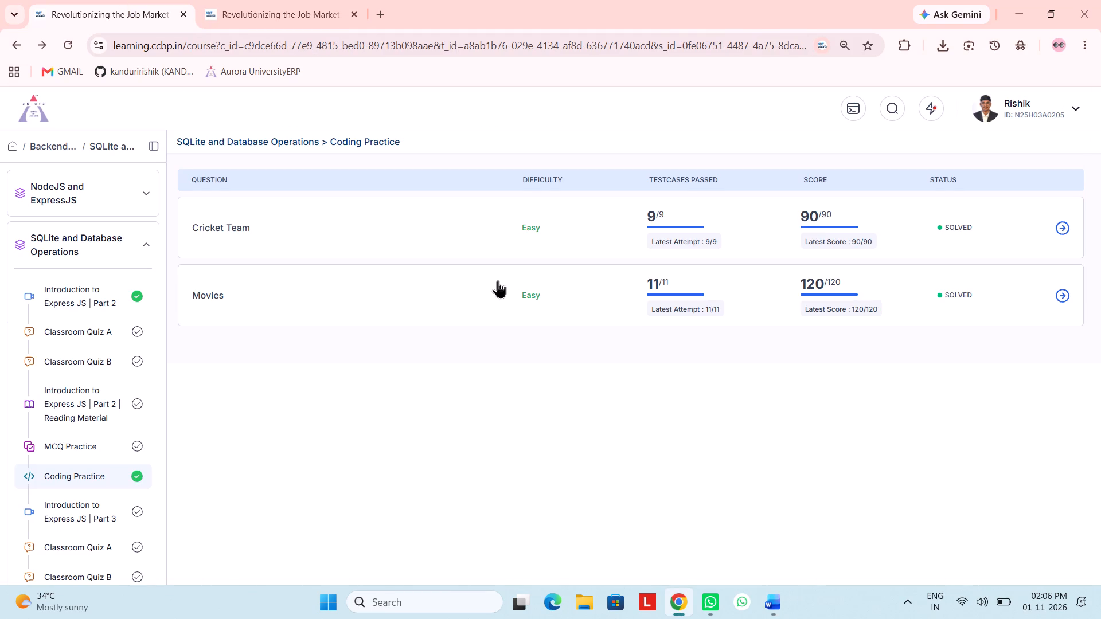
click(650, 301)
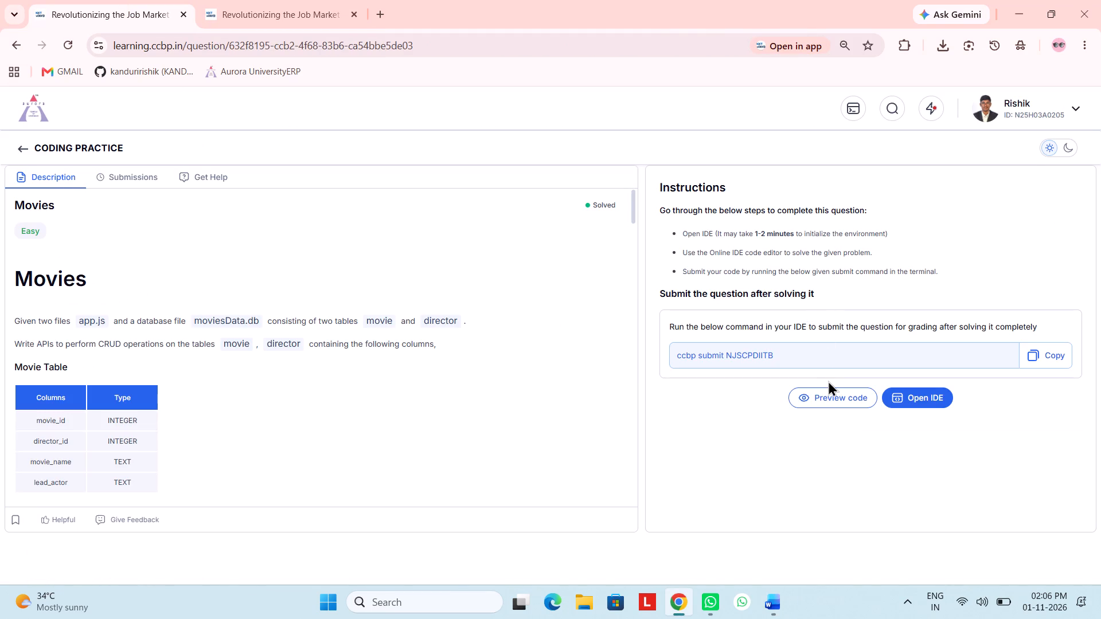
click(828, 390)
Close the old Cricket Team preview tab and switch to the Movies code preview.
drag(828, 390, 528, 25)
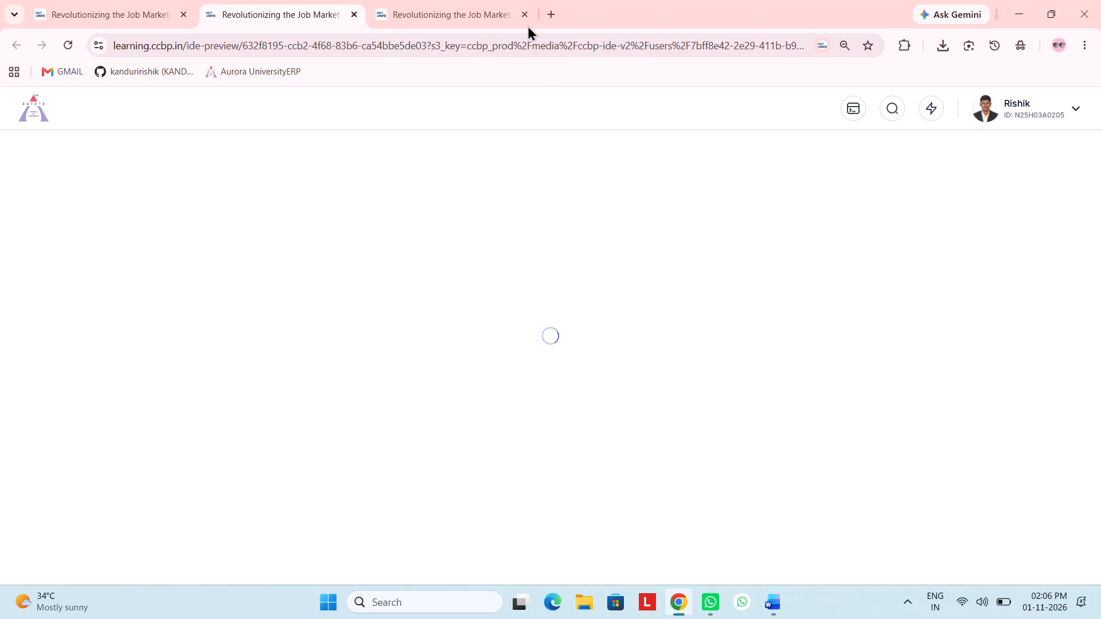
drag(528, 25, 502, 13)
click(502, 13)
click(528, 17)
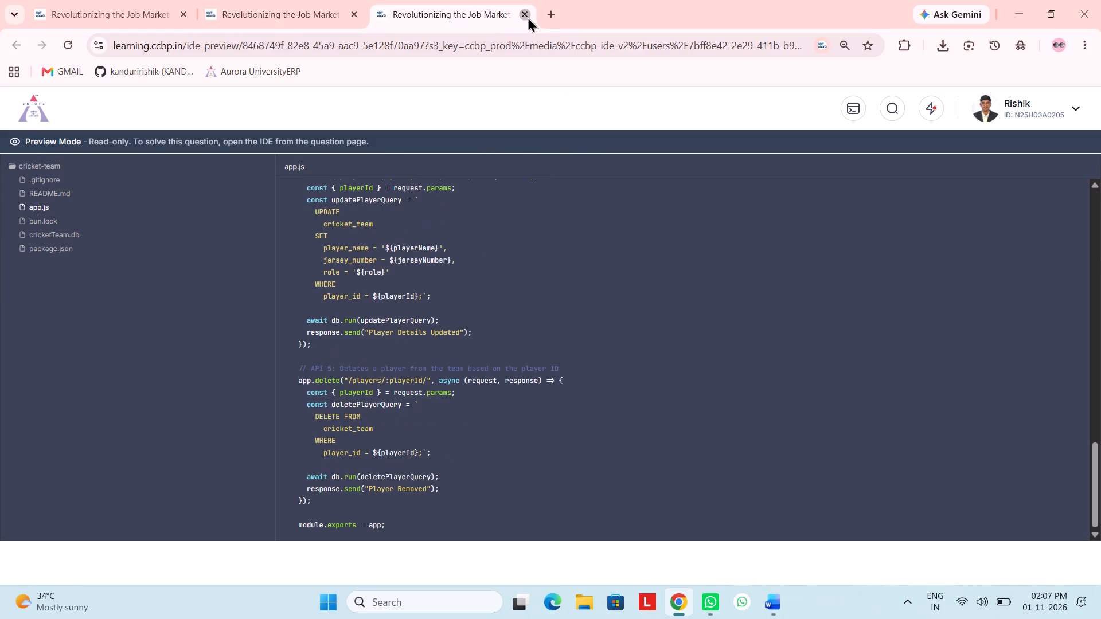
click(174, 0)
click(287, 0)
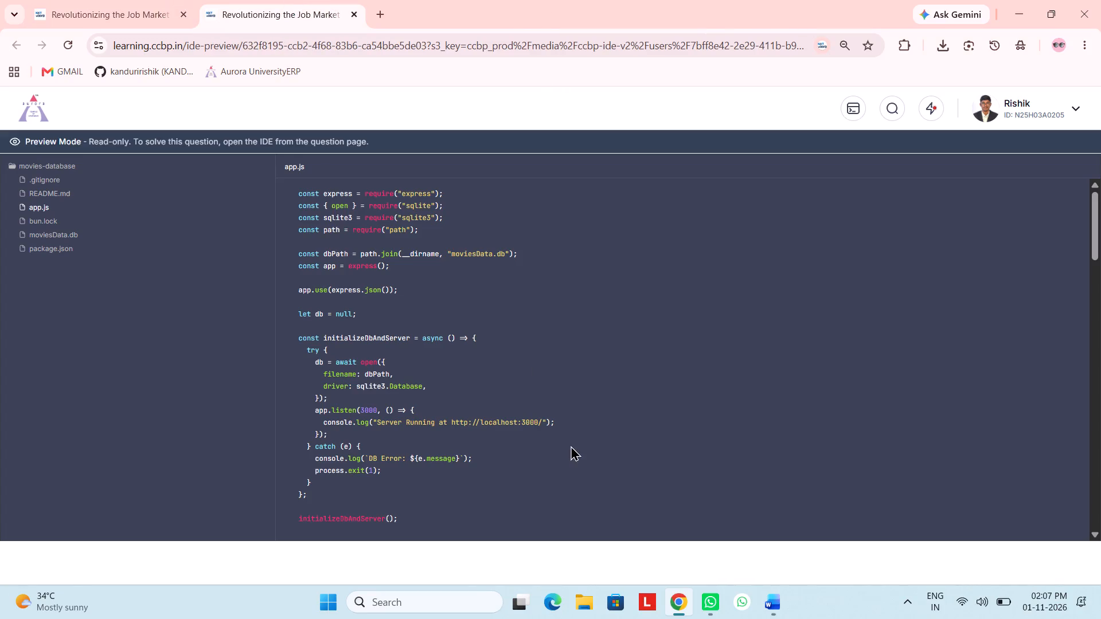
Capture the Movies app.js preview from its first line to the initializeDbAndServer() call, with the Chrome profile details open and the taskbar excluded.
scroll(571, 445, up, 8)
click(1049, 44)
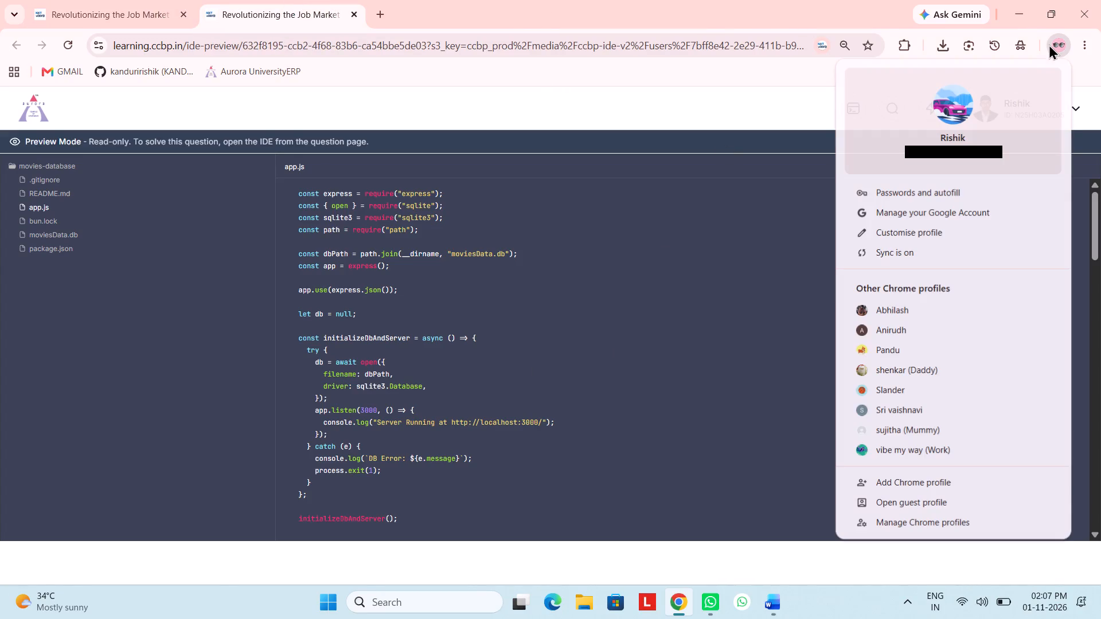
key(Print)
drag(0, 0, 1100, 558)
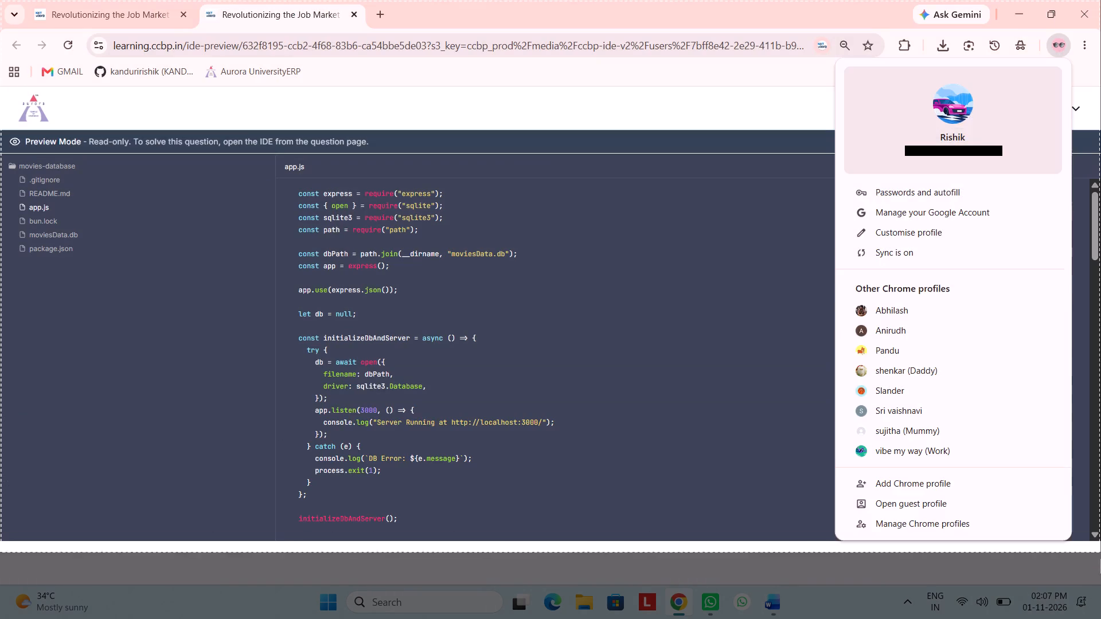
drag(1100, 558, 1100, 543)
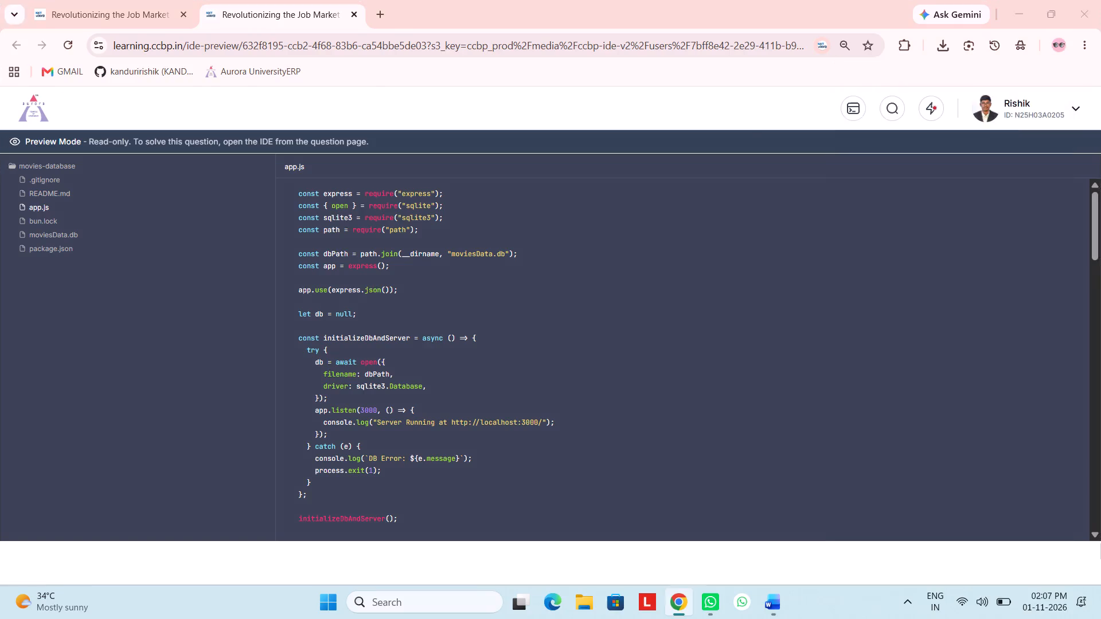
Paste the captured screenshot into BACKEND LAB 2 below the Movies heading and add a new line after it.
key(alt+Tab)
key(ctrl+v)
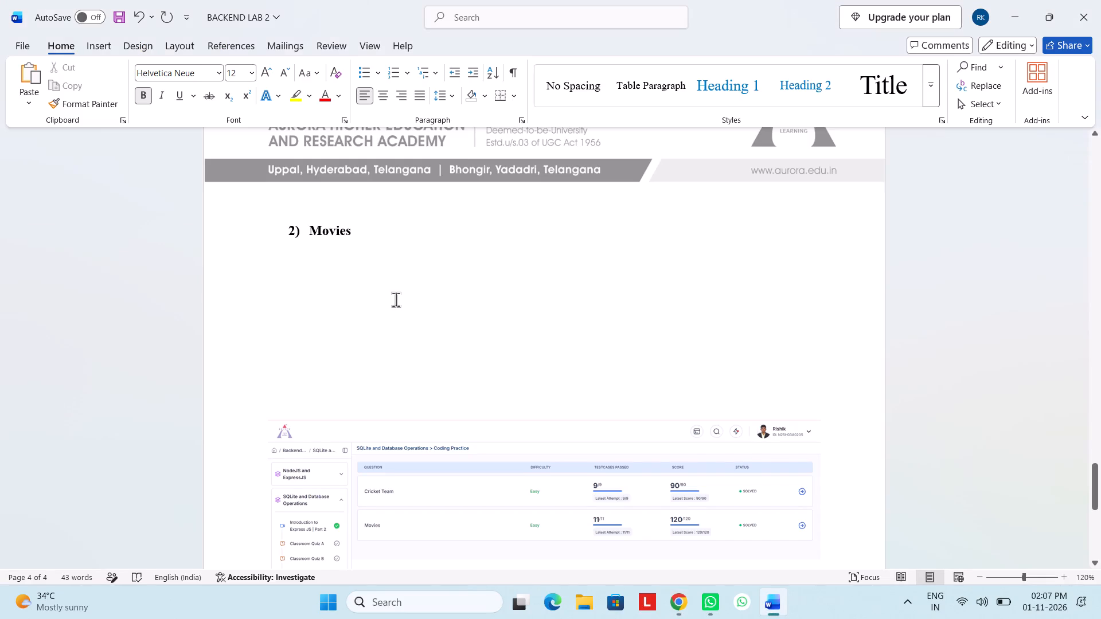
key(ctrl+v)
key(Return)
Capture the Movies app.js preview from convertMovieDbObjectToResponseObject through the GET /movies/ API, with the Chrome profile details open and the taskbar excluded.
key(alt+Tab)
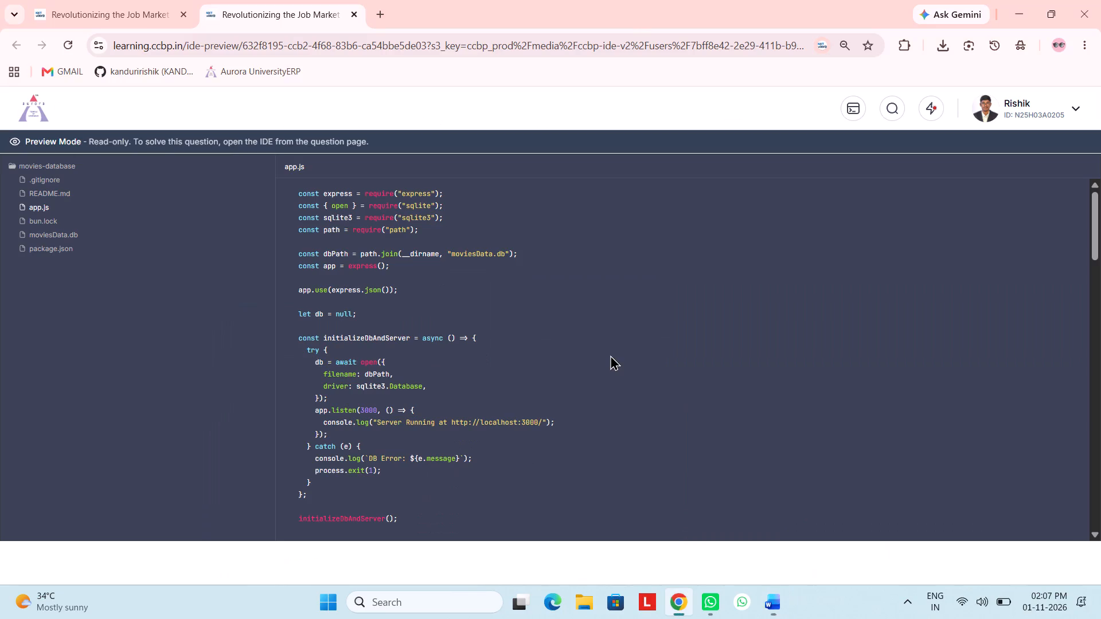
scroll(605, 363, down, 3)
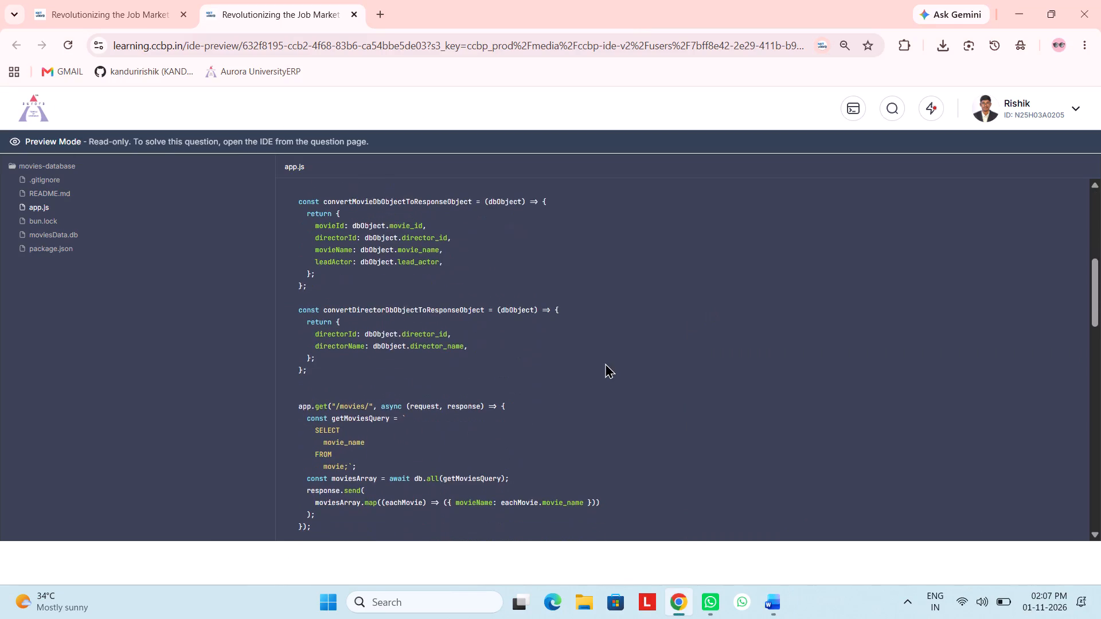
scroll(605, 363, down, 2)
click(1056, 50)
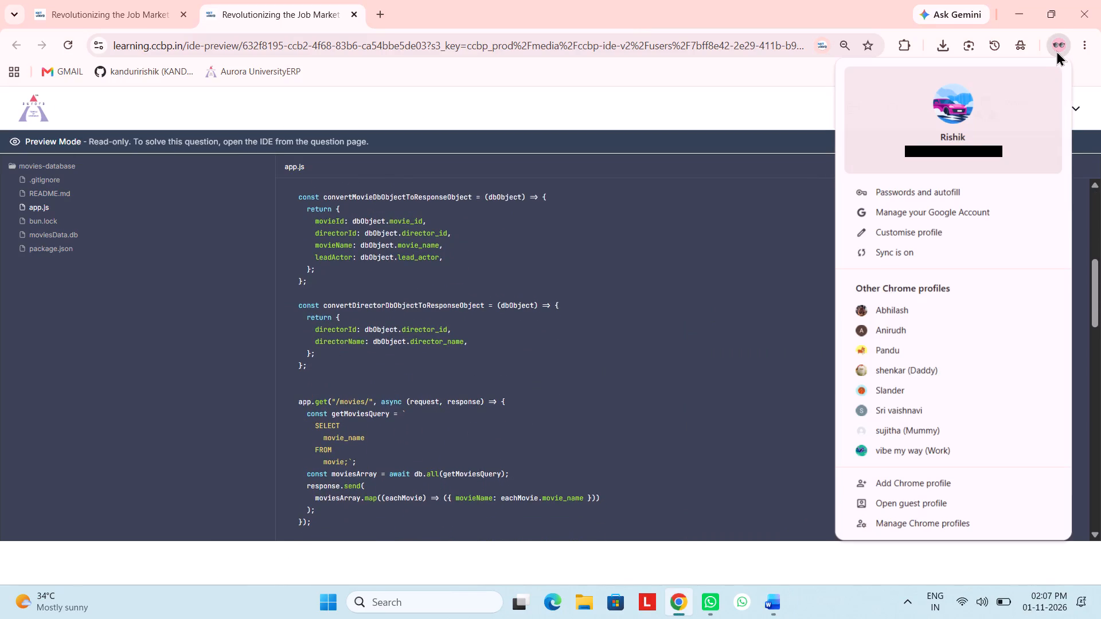
key(Print)
drag(0, 1, 1100, 475)
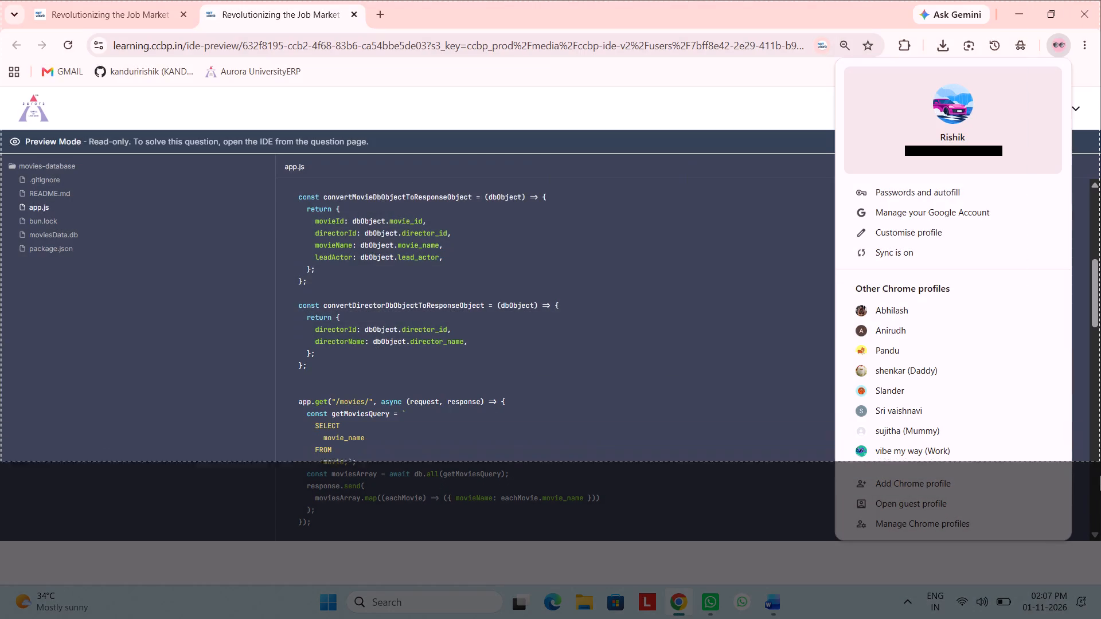
drag(1100, 475, 1100, 543)
Paste the captured screenshot into BACKEND LAB 2 below the first Movies screenshot and add a new line after it.
key(alt+Tab)
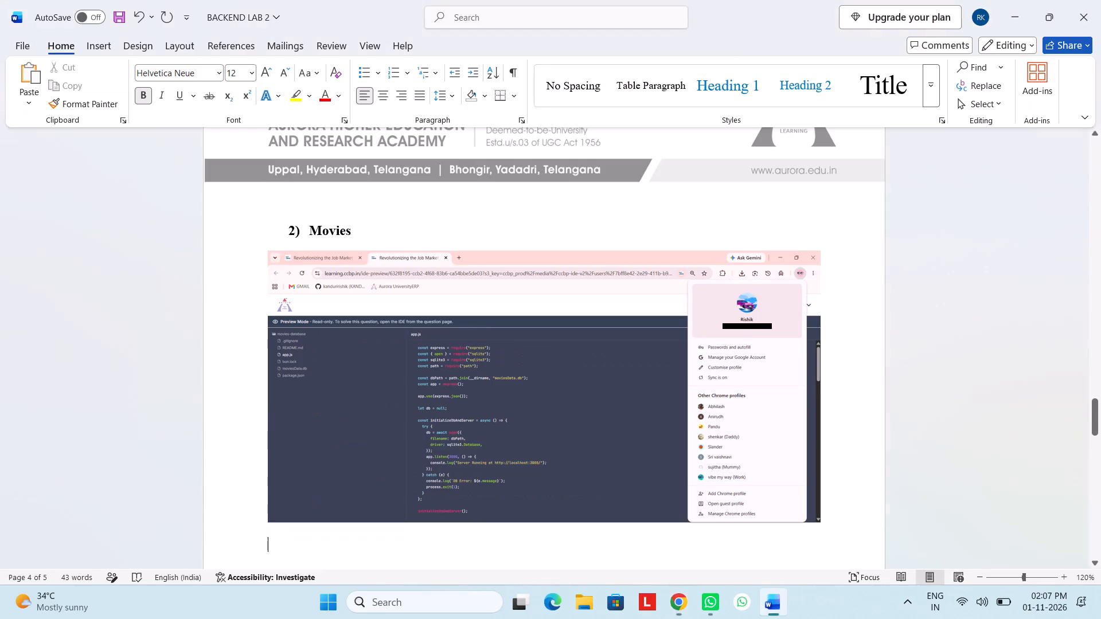
key(ctrl+v)
scroll(538, 360, down, 2)
key(Return)
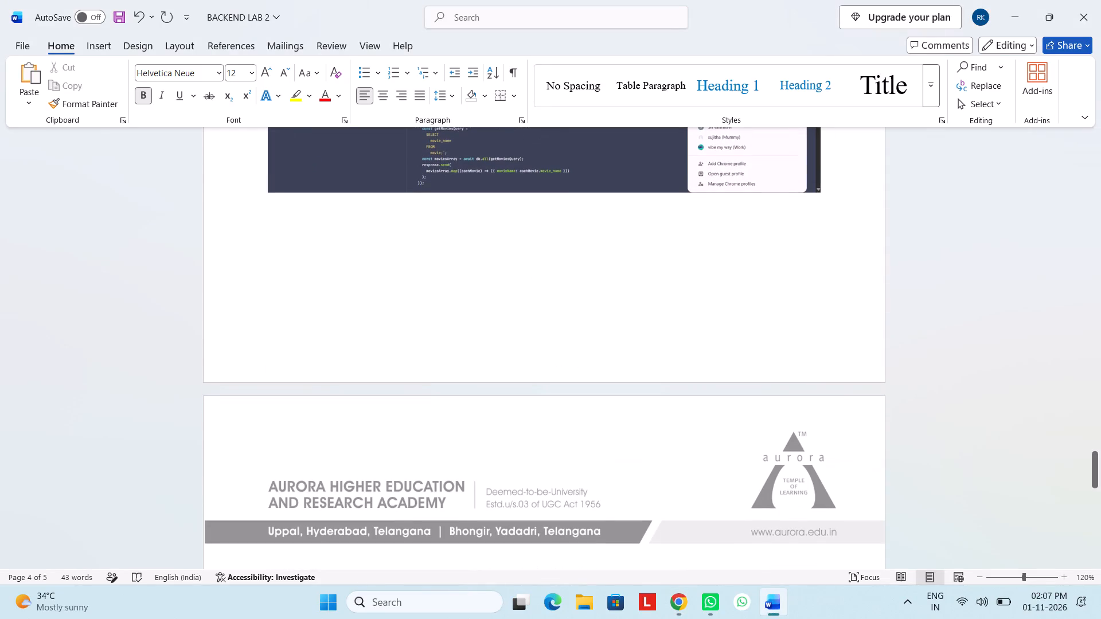
Capture the Movies app.js preview from the POST /movies/ API to the start of PUT /movies/:movieId/, with Chrome profile details open and the taskbar excluded.
key(alt+Tab)
scroll(583, 362, down, 2)
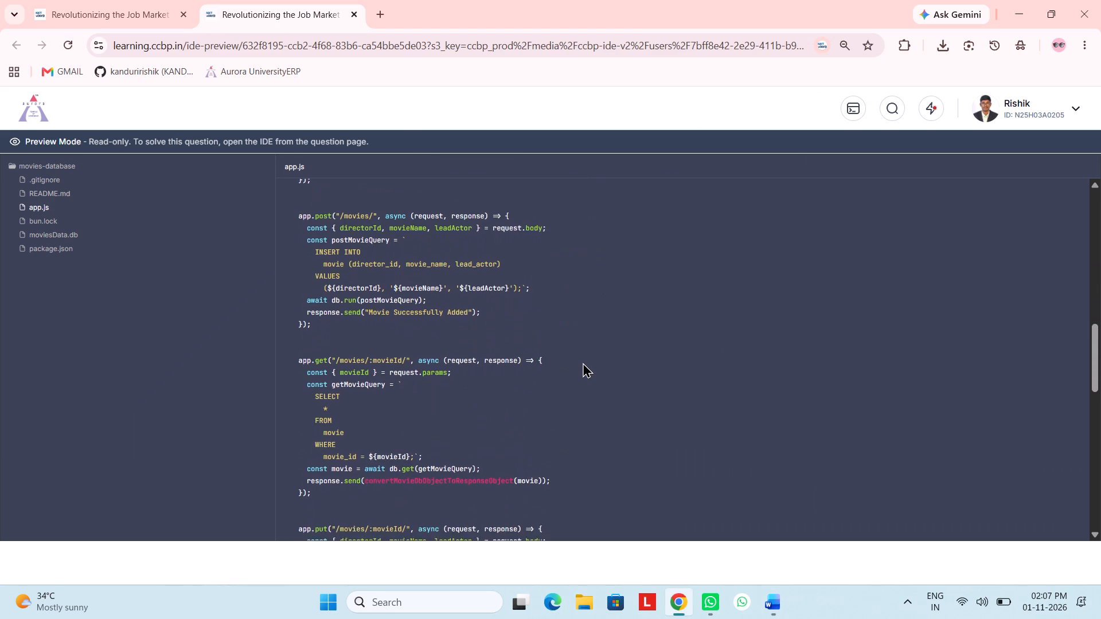
scroll(583, 362, down, 2)
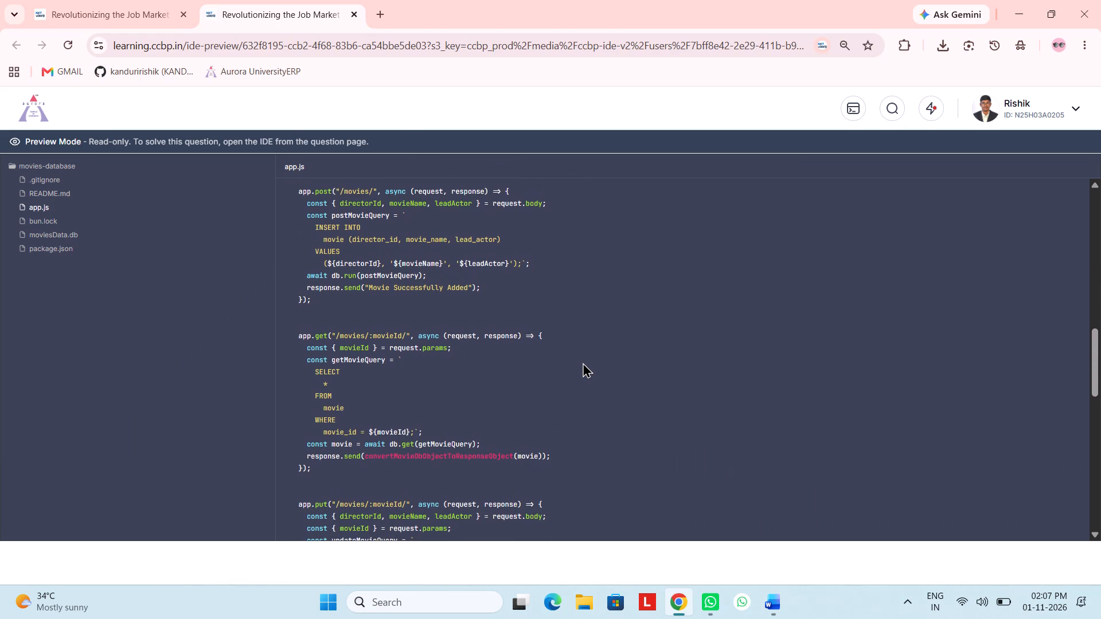
key(Print)
click(0, 1)
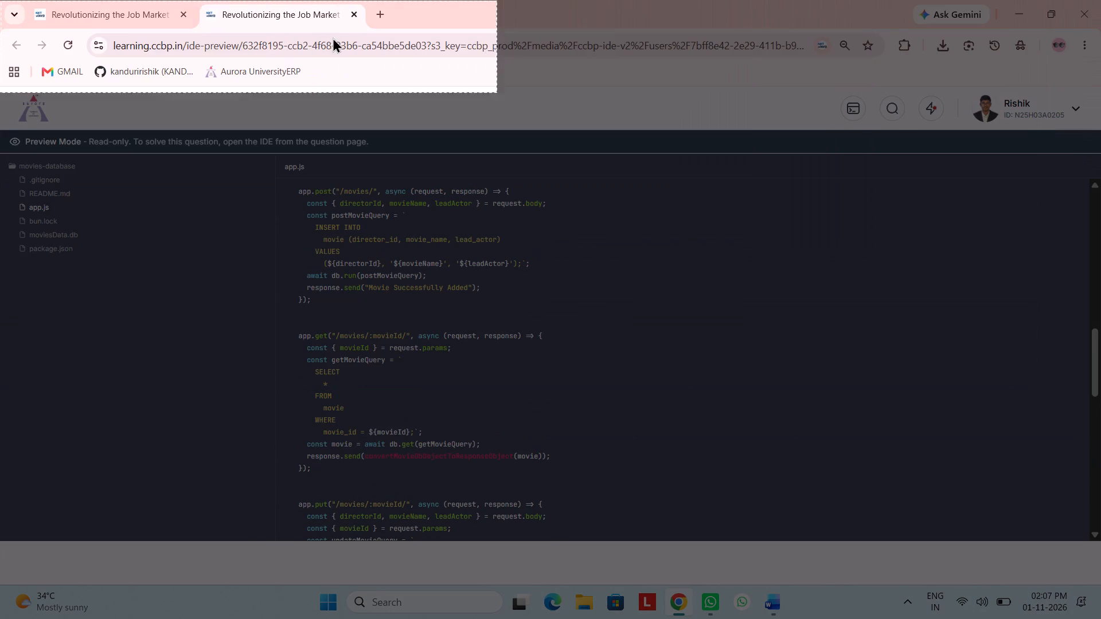
click(659, 29)
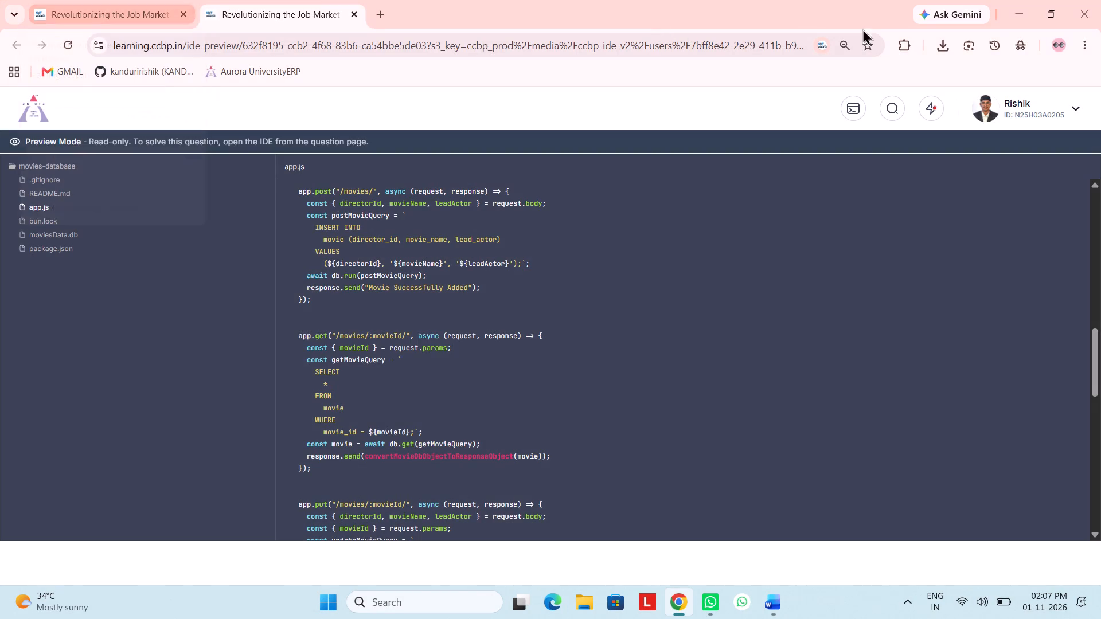
click(1056, 46)
key(Print)
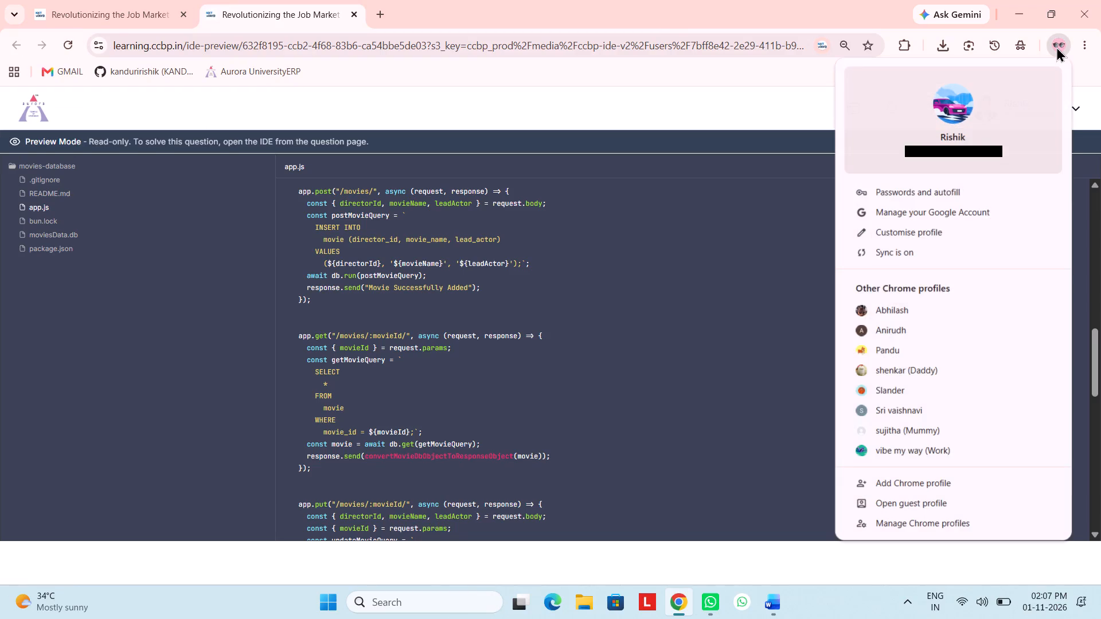
drag(0, 0, 1098, 546)
Paste the captured screenshot into BACKEND LAB 2 below the second Movies screenshot and add a new line after it.
key(alt+Tab)
key(ctrl+v)
scroll(659, 510, down, 1)
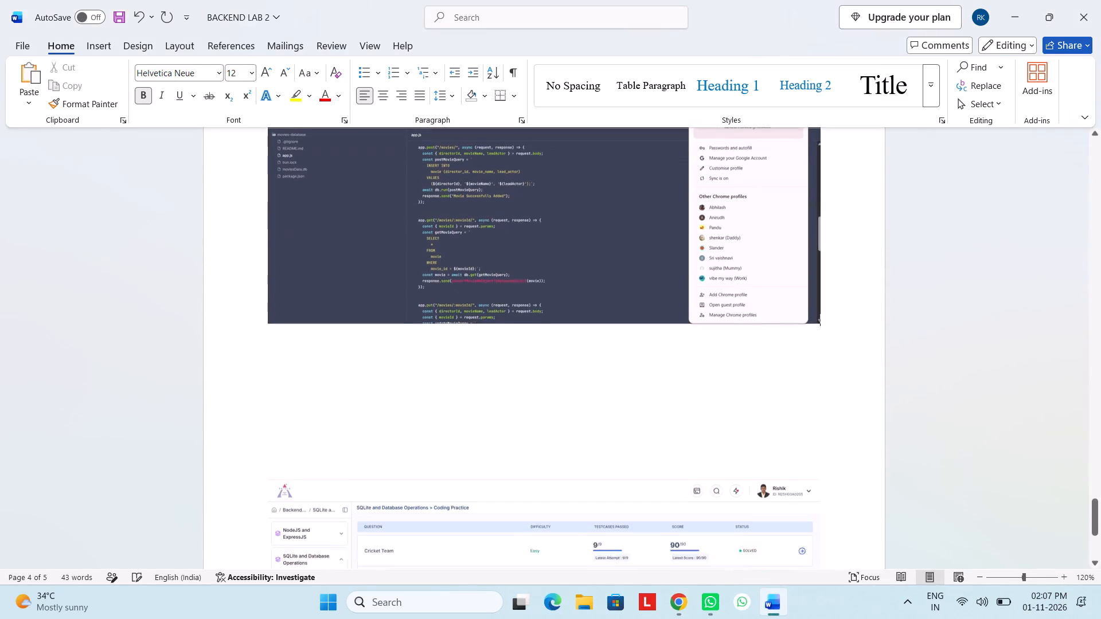
key(Return)
Capture the end of the Movies app.js preview, from the directors query through module.exports, with the Chrome profile details open and the taskbar excluded.
key(alt+Tab)
scroll(677, 493, down, 7)
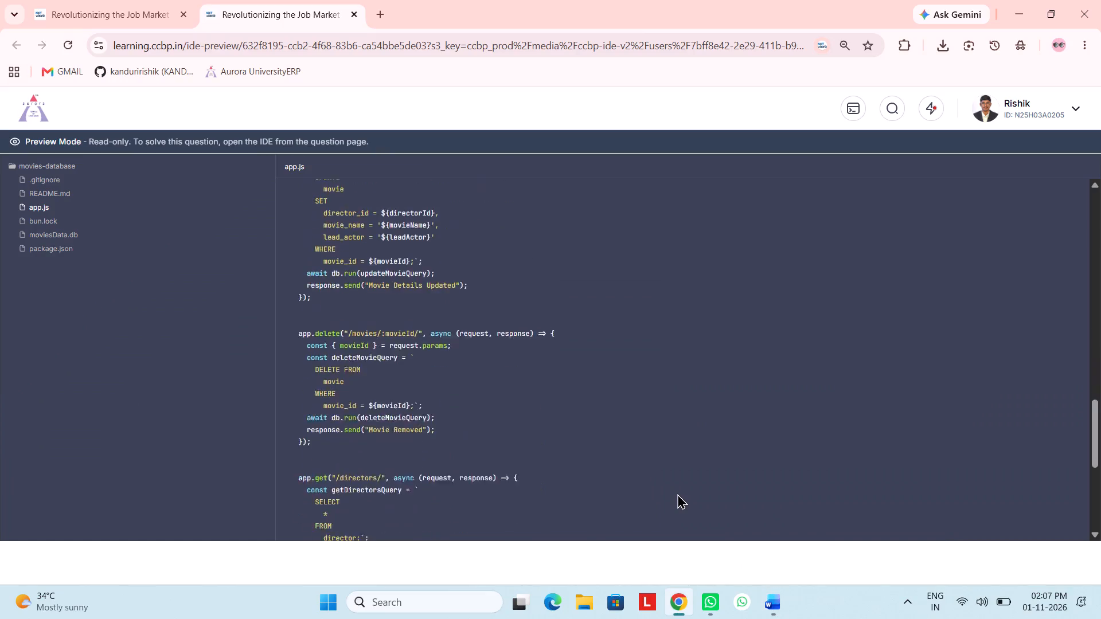
scroll(677, 493, down, 6)
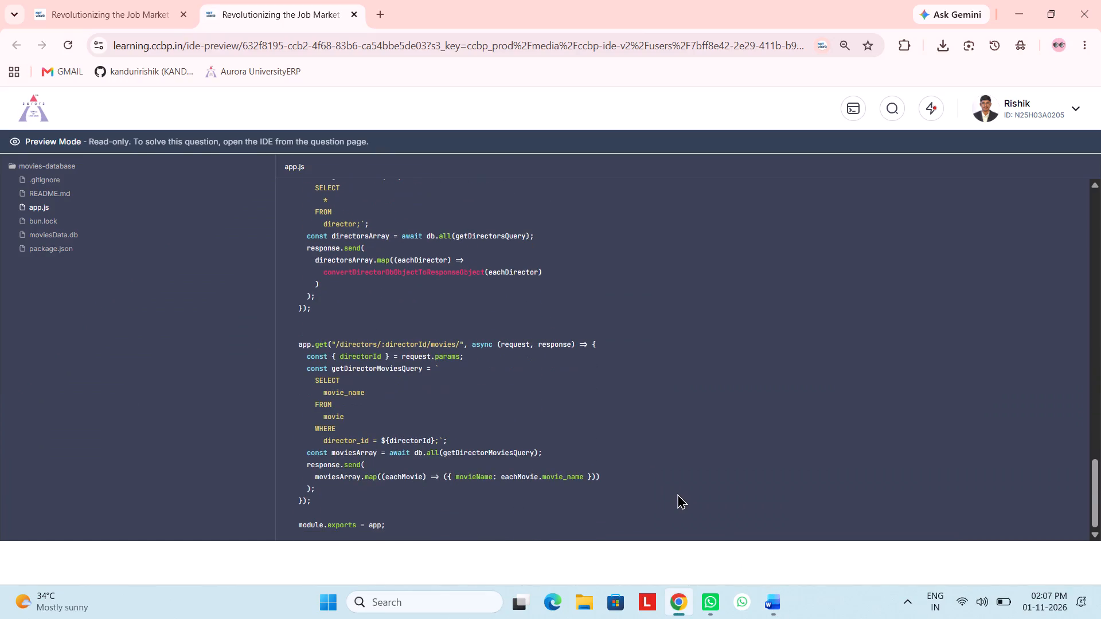
click(1062, 40)
key(Print)
drag(0, 0, 1100, 538)
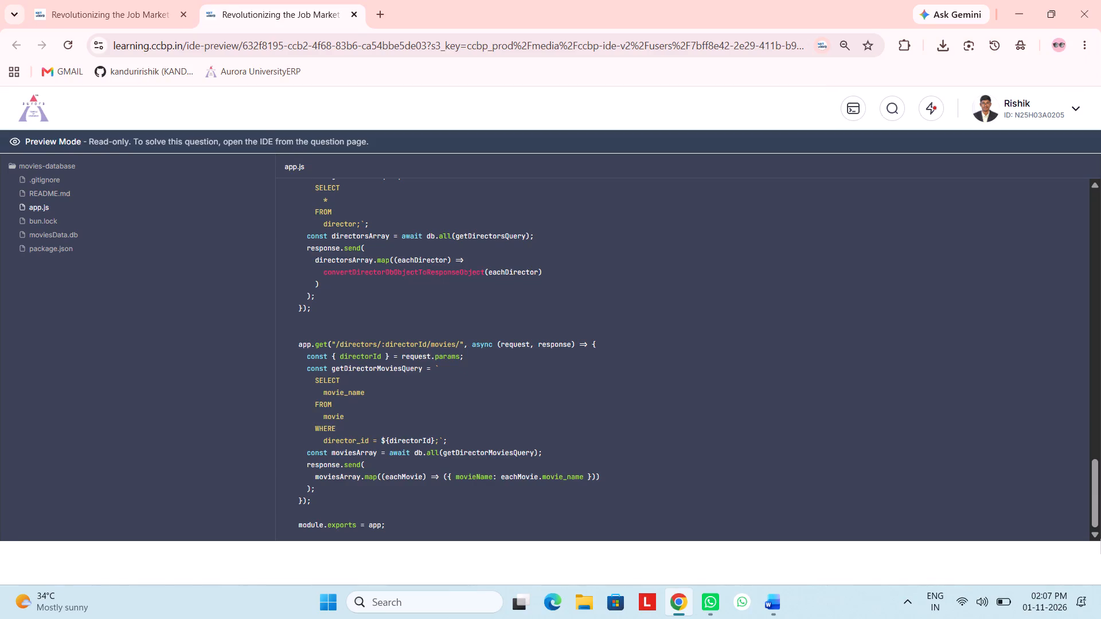
Paste the captured screenshot into BACKEND LAB 2 below the third Movies screenshot.
key(alt+Tab)
key(ctrl+v)
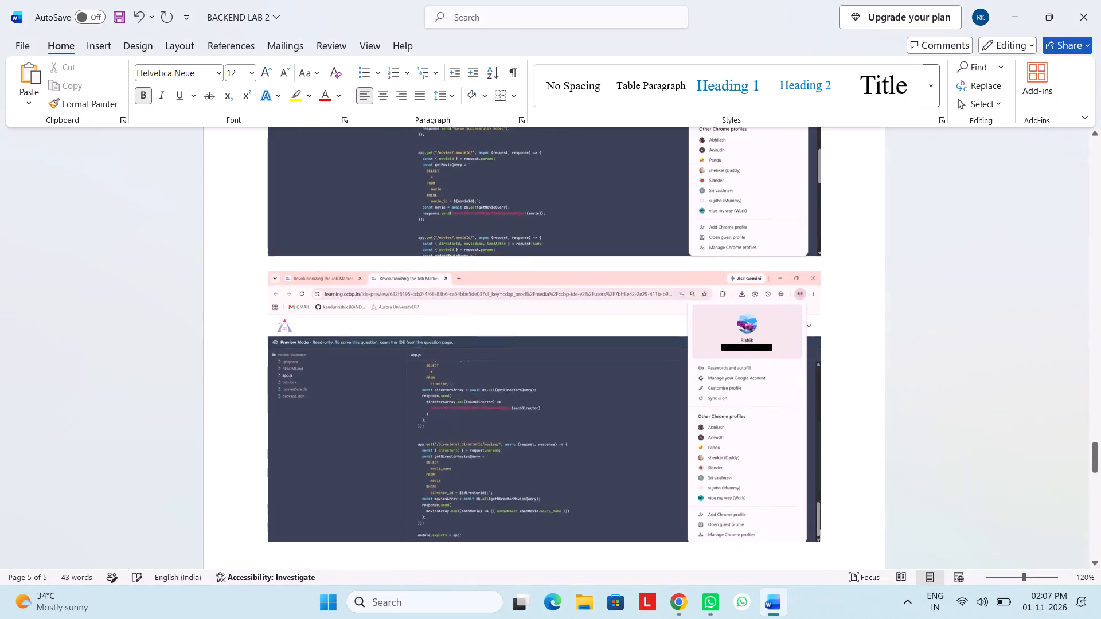
Review the report's pages, checking the pasted Movies screenshots, the coding practice results image and the earlier pages up to the student details.
scroll(627, 444, up, 4)
scroll(627, 444, down, 1)
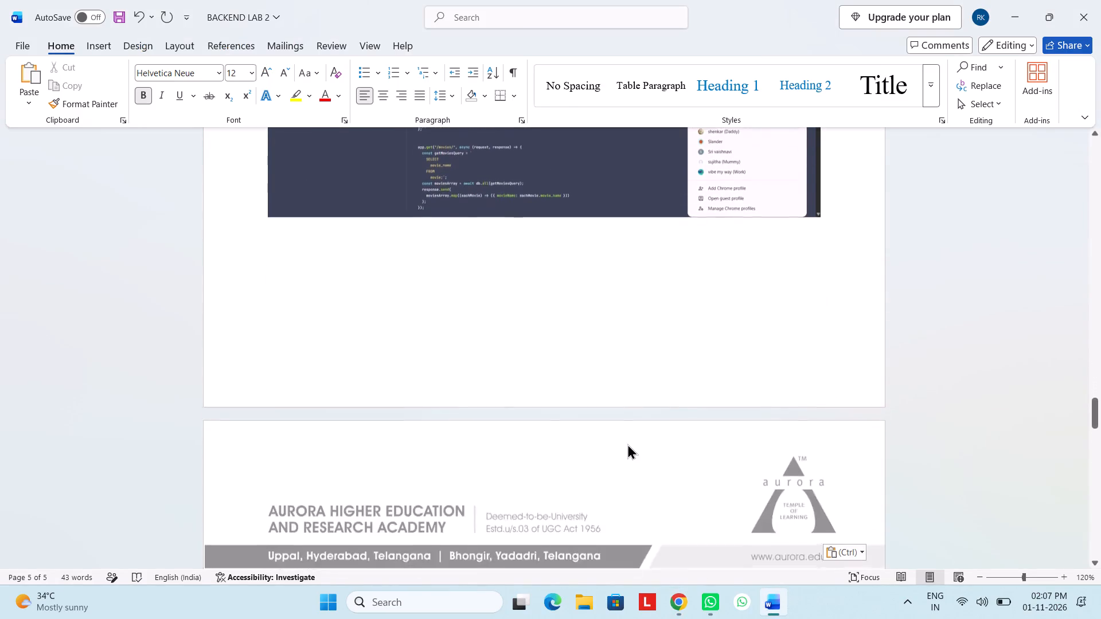
scroll(627, 444, down, 3)
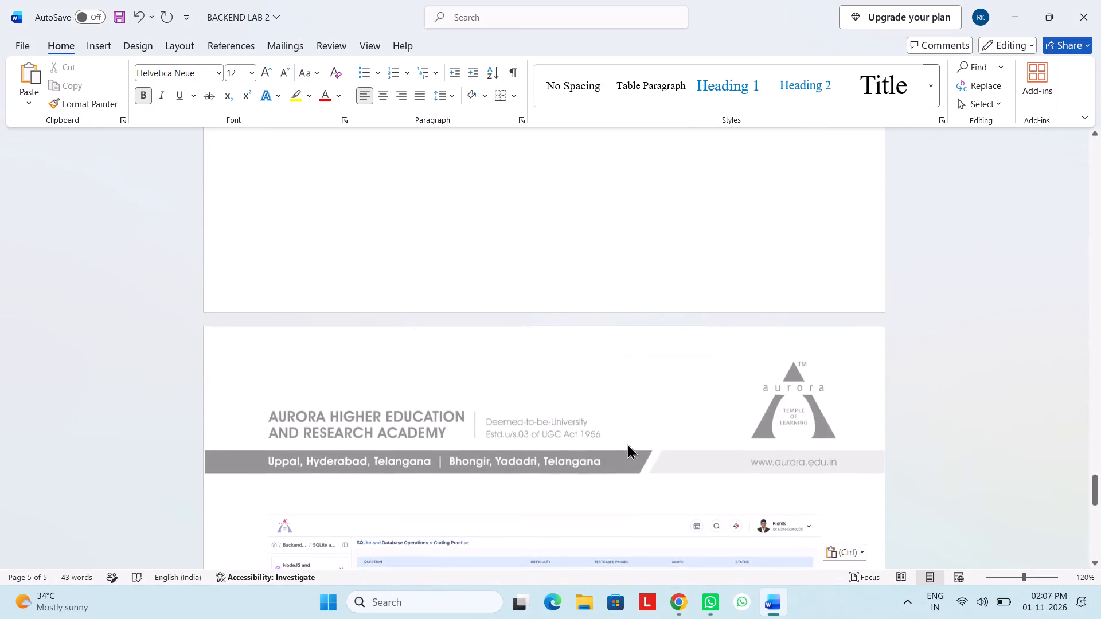
scroll(627, 444, down, 1)
scroll(627, 444, up, 1)
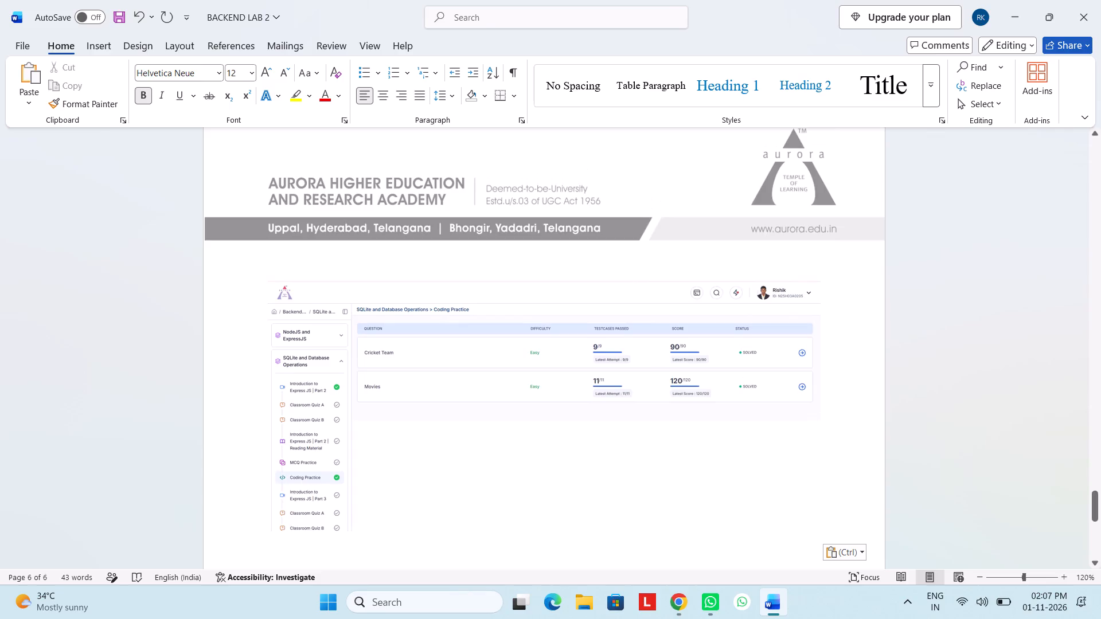
click(526, 395)
scroll(526, 395, up, 18)
scroll(526, 395, down, 14)
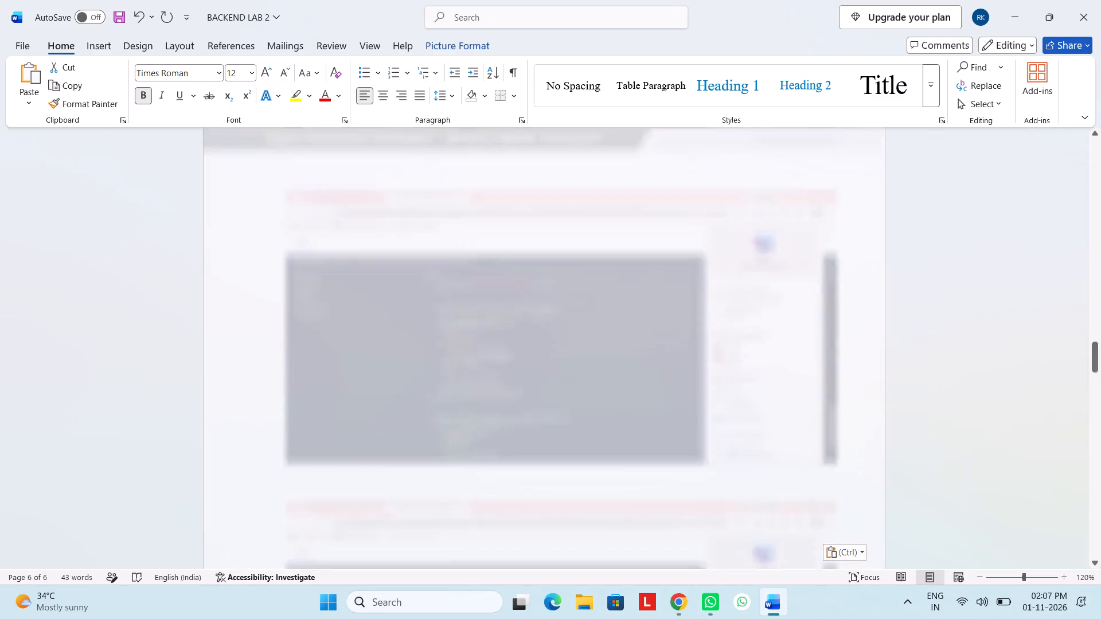
scroll(526, 395, down, 18)
scroll(526, 395, up, 12)
ctrl+scroll(526, 395, down, 1)
ctrl+scroll(526, 395, up, 1)
ctrl+scroll(526, 395, down, 1)
ctrl+scroll(526, 395, up, 20)
ctrl+scroll(526, 395, up, 2)
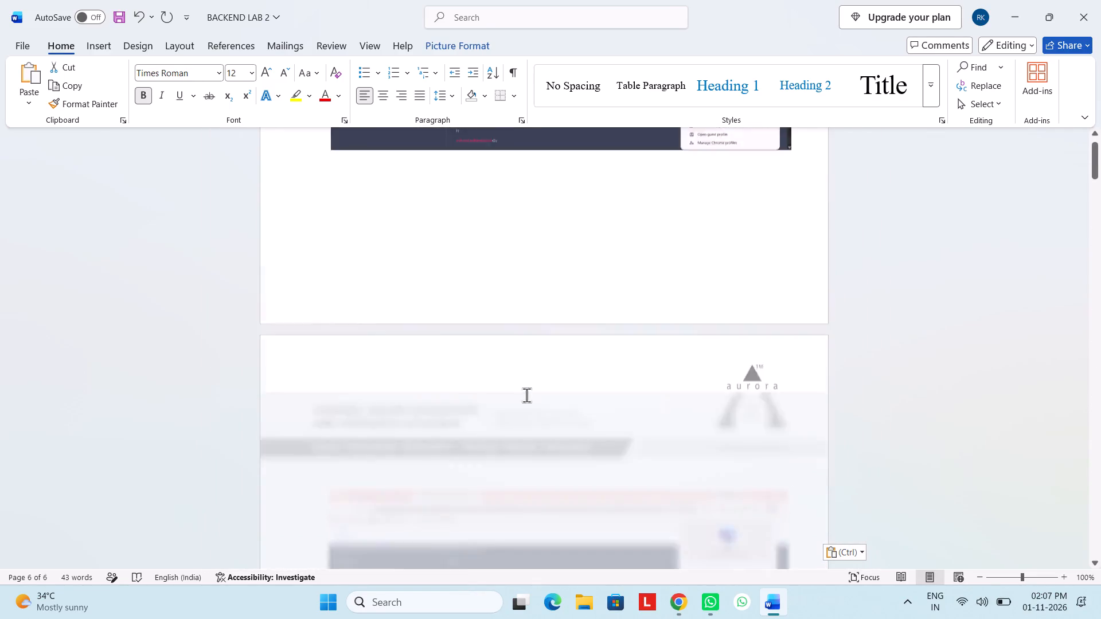
ctrl+scroll(526, 395, up, 2)
scroll(526, 395, up, 4)
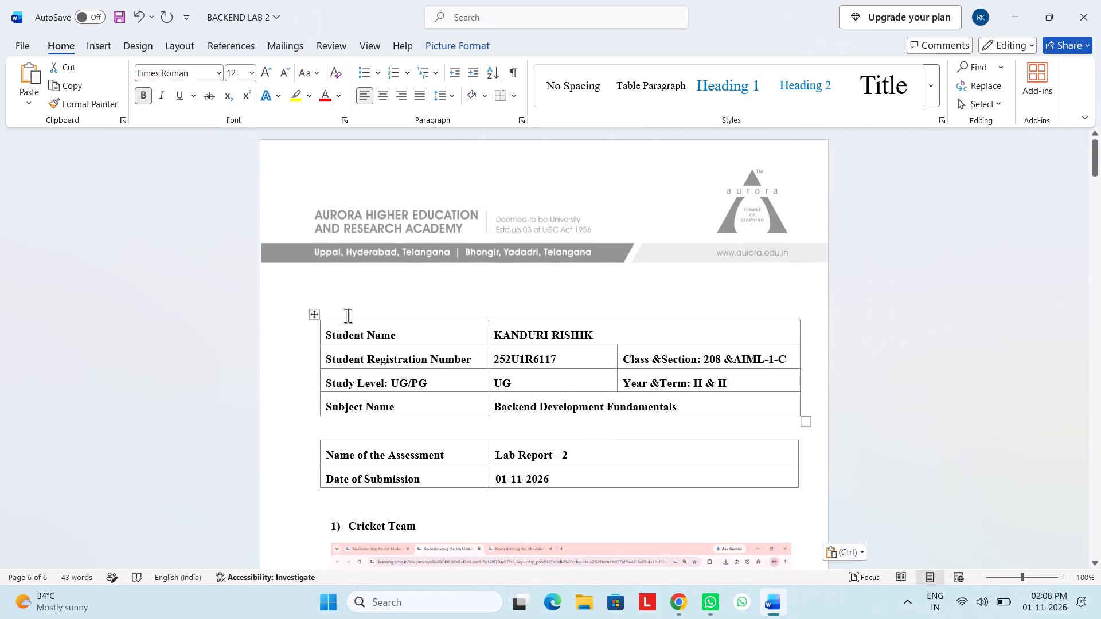
Turn on AutoSave for BACKEND LAB 2 by uploading it to OneDrive - Personal.
click(91, 22)
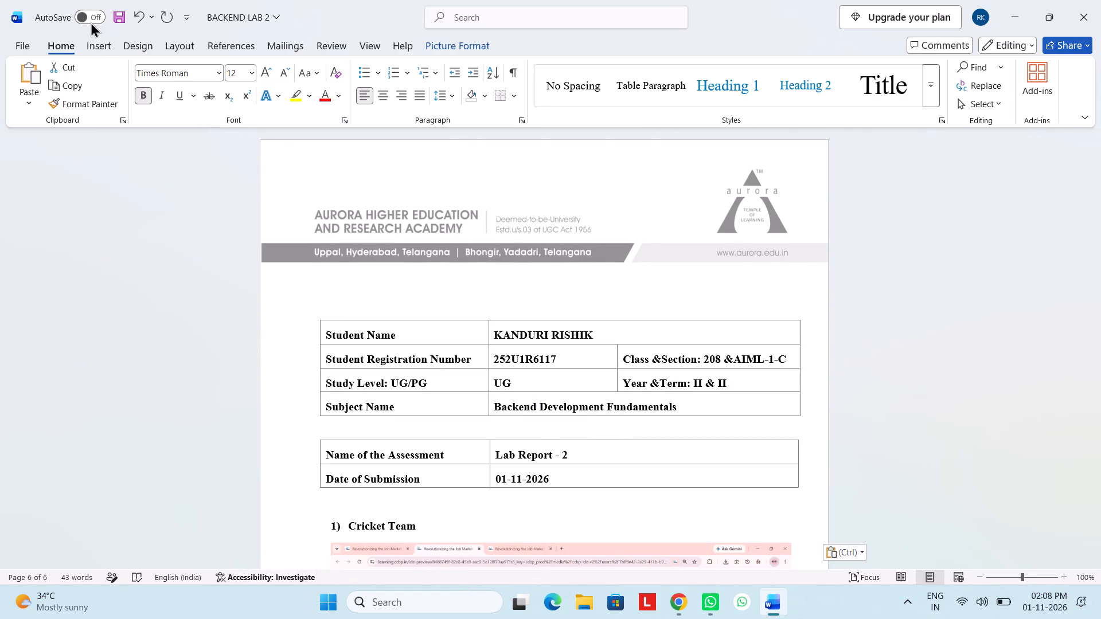
double_click(495, 213)
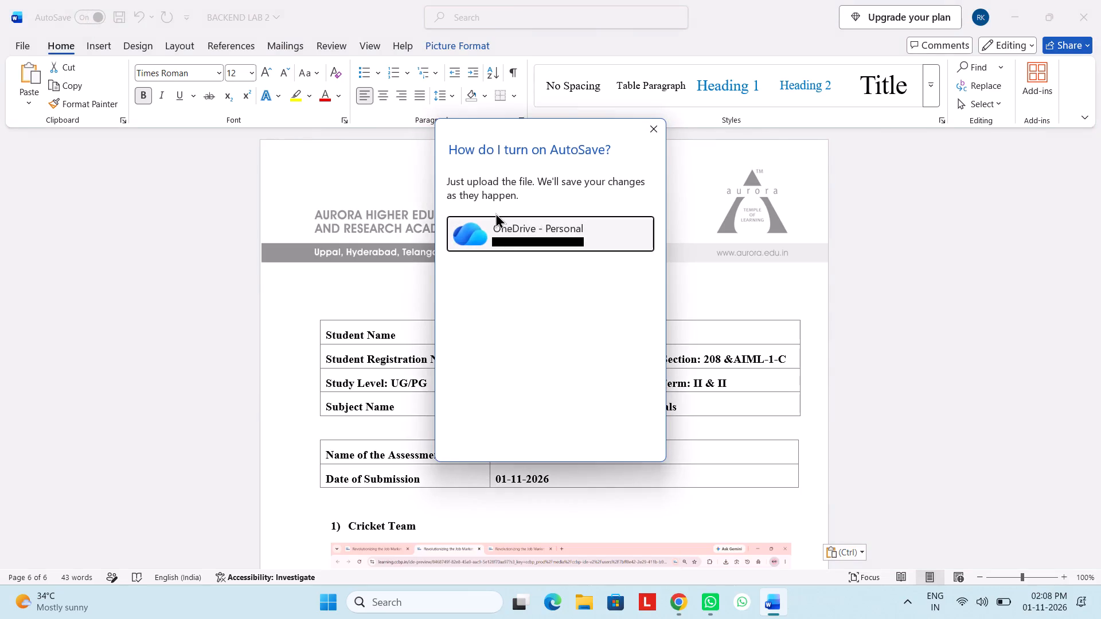
double_click(556, 239)
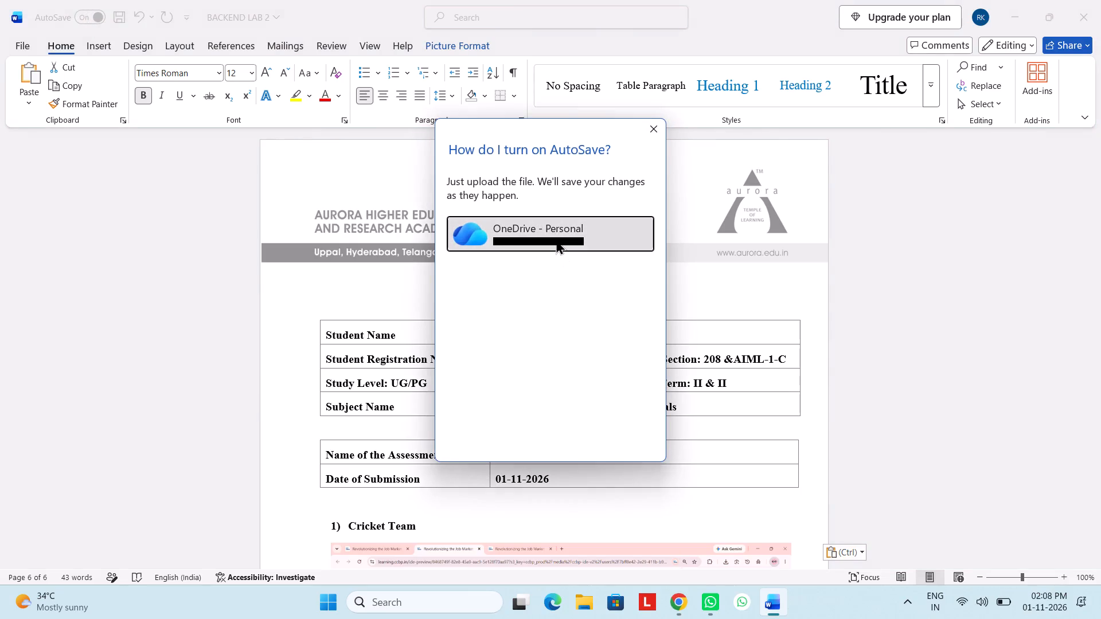
double_click(556, 239)
double_click(525, 230)
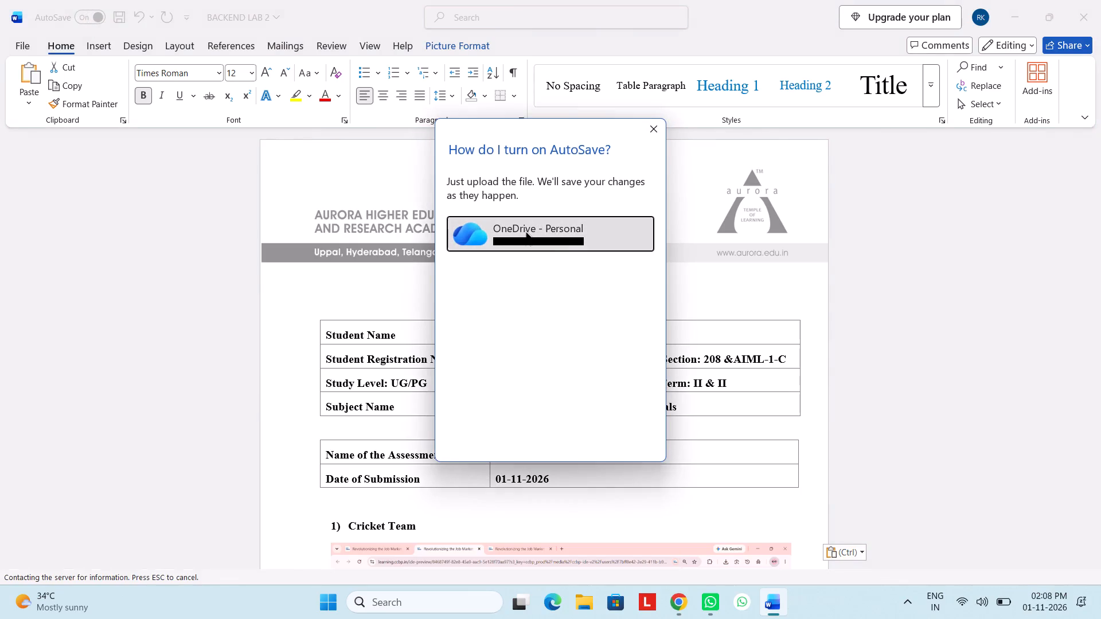
triple_click(525, 230)
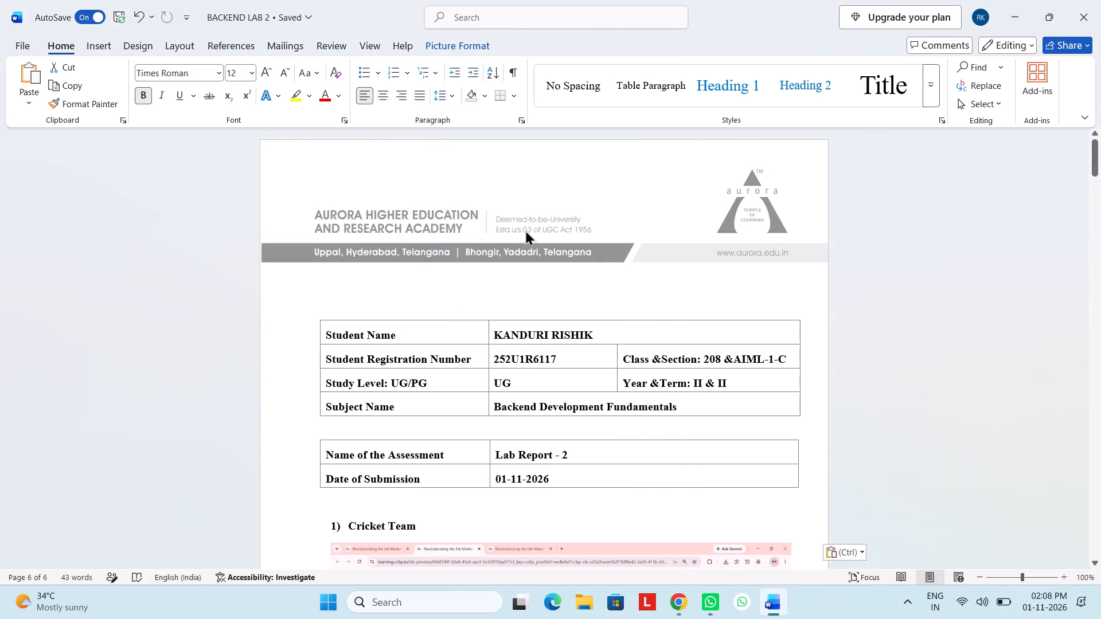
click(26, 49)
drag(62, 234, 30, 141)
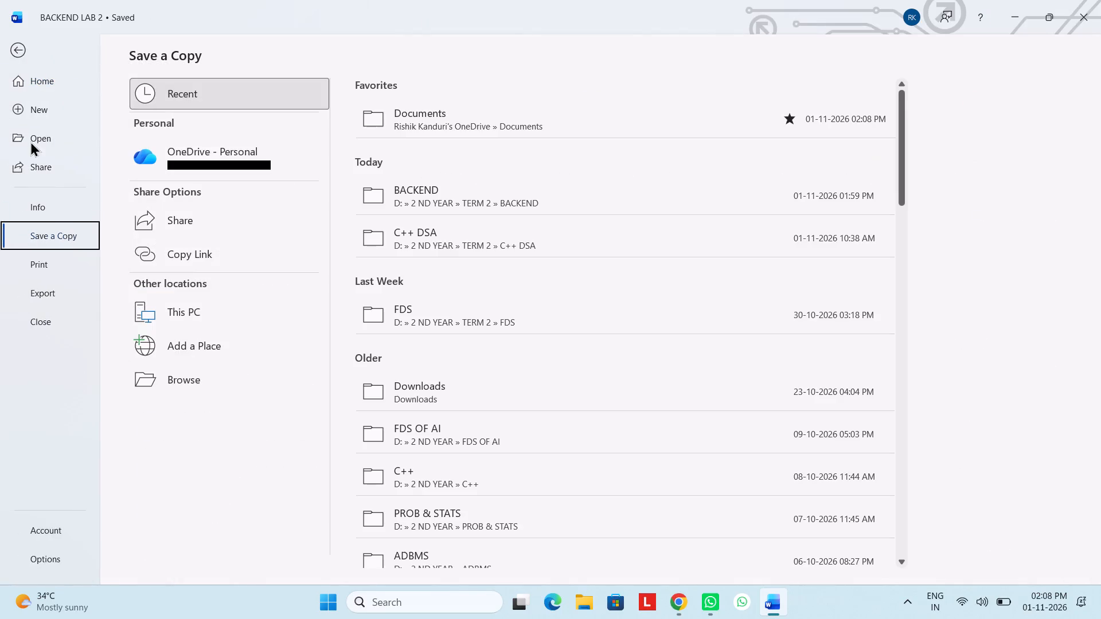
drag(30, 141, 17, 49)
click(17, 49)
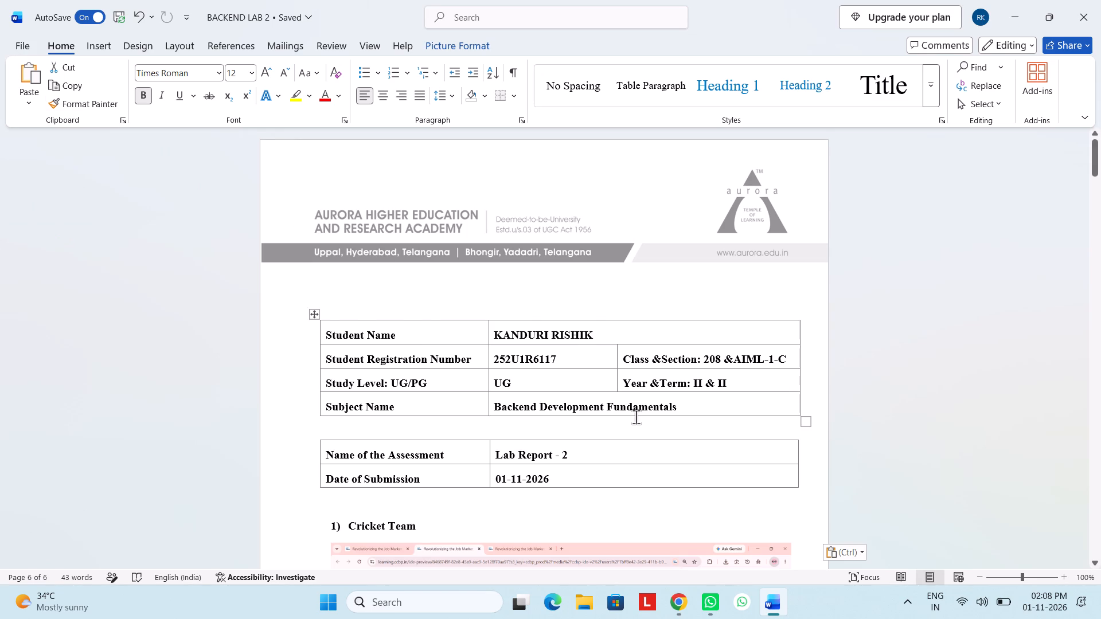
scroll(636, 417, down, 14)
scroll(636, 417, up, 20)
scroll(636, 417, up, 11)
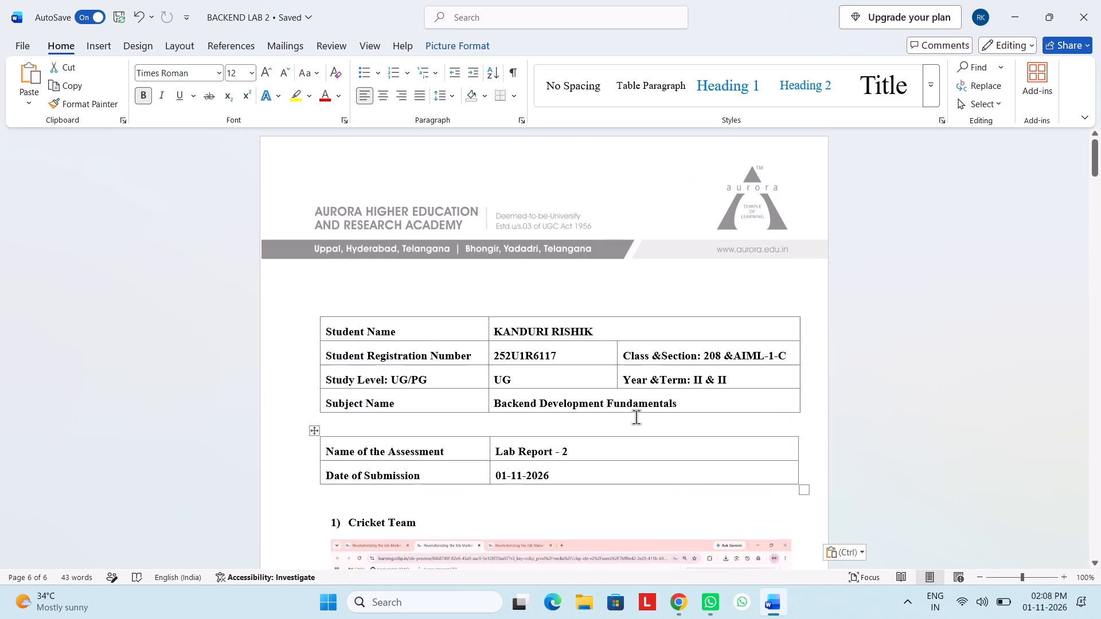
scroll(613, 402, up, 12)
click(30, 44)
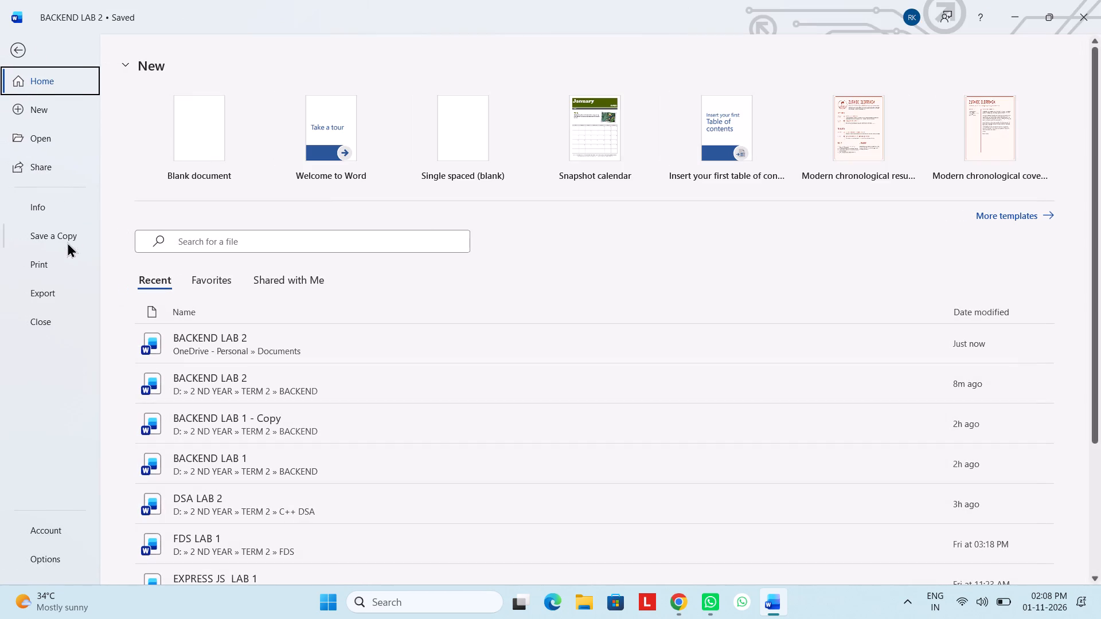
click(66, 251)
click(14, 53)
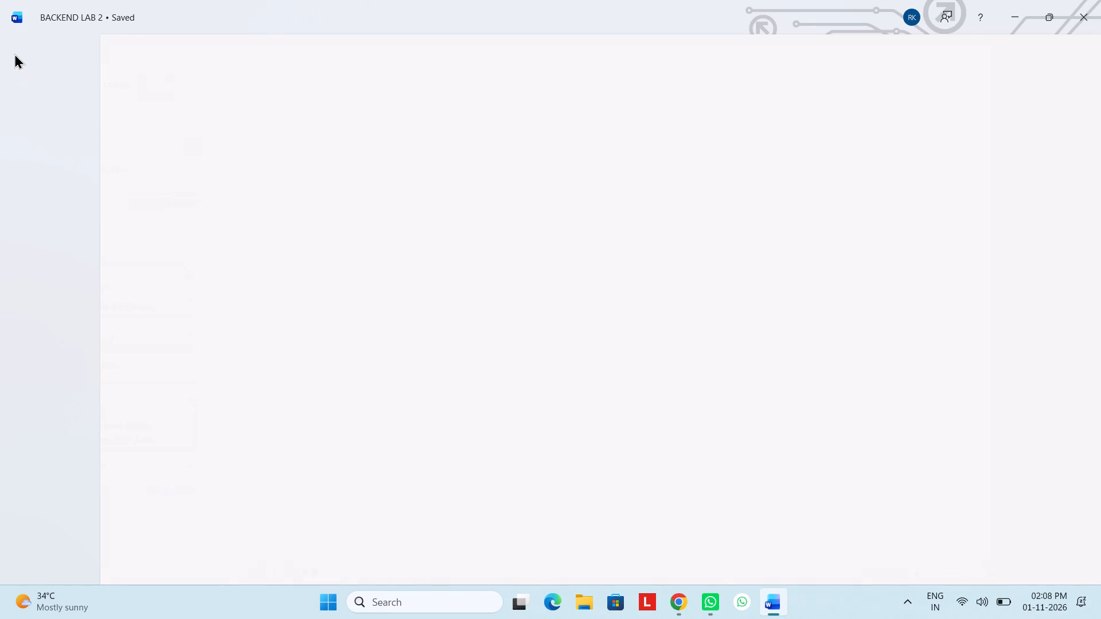
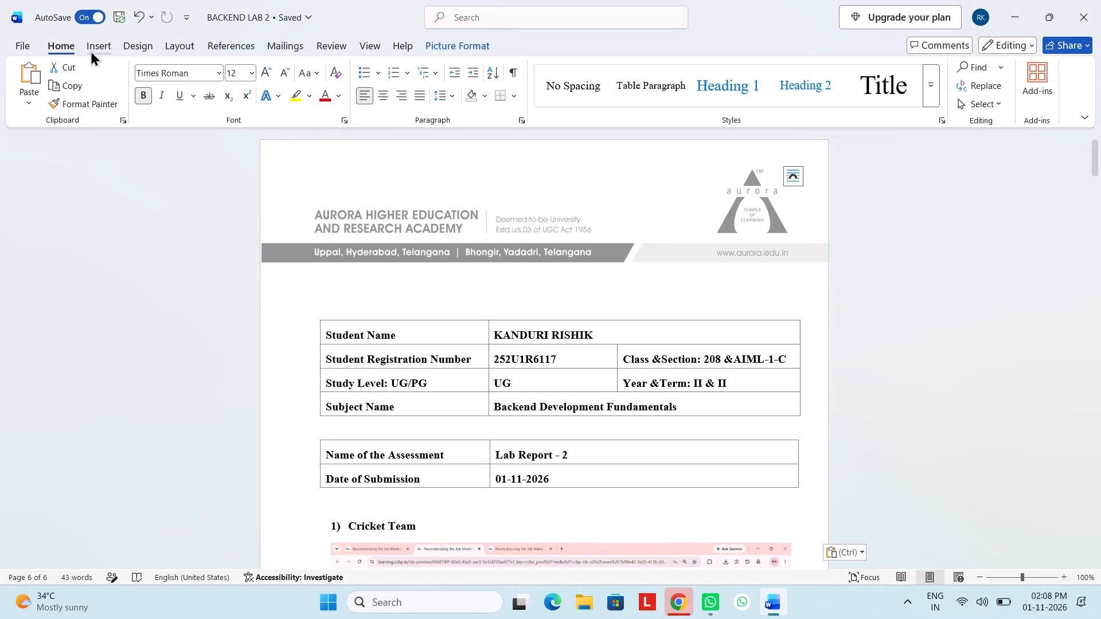
Save a copy of BACKEND LAB 2 as a PDF in the BACKEND folder under D: » 2 ND YEAR » TERM 2.
click(36, 47)
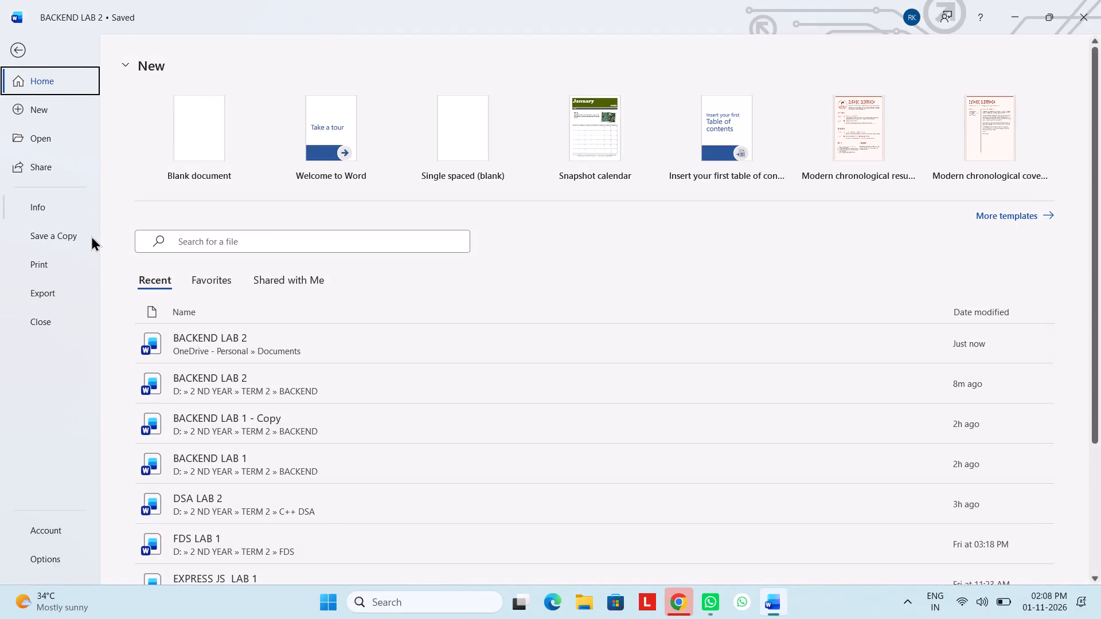
click(91, 234)
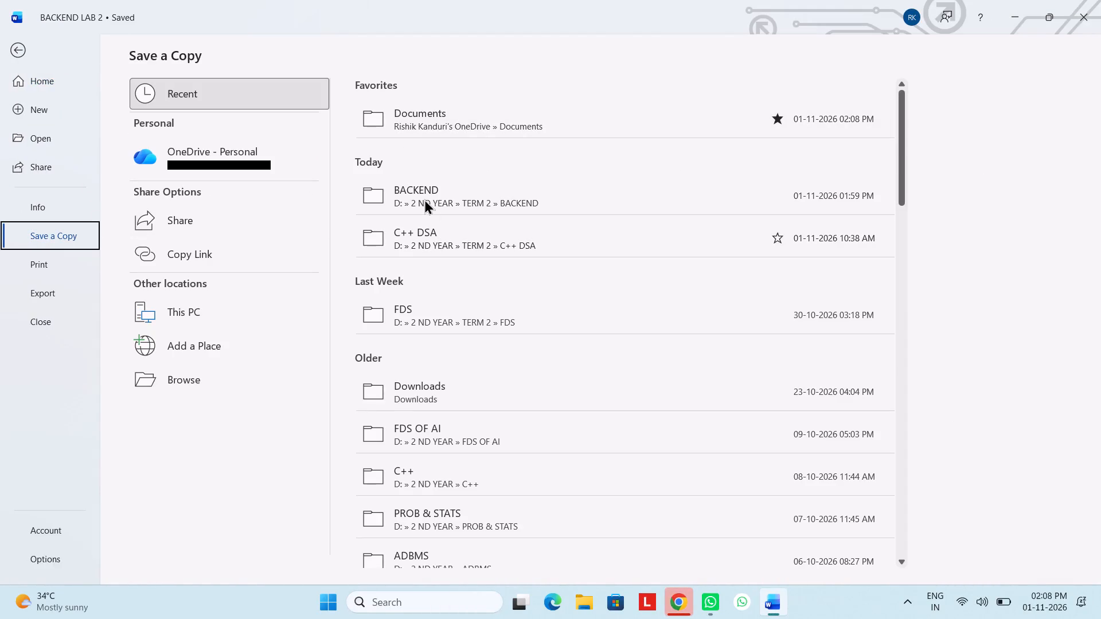
double_click(424, 199)
key(Tab)
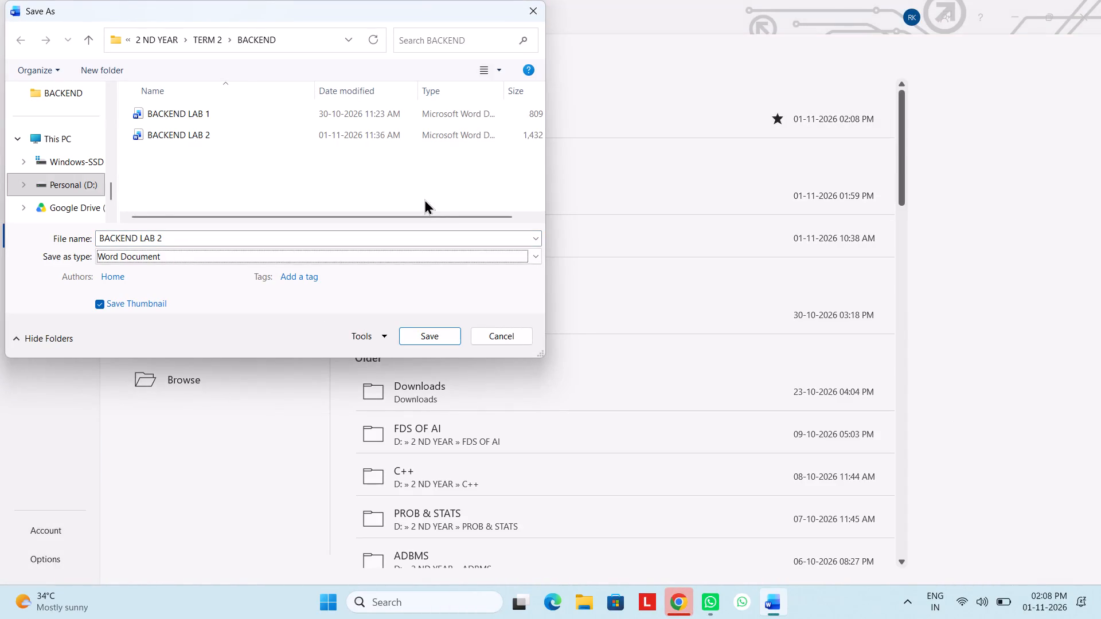
key(p)
key(Return)
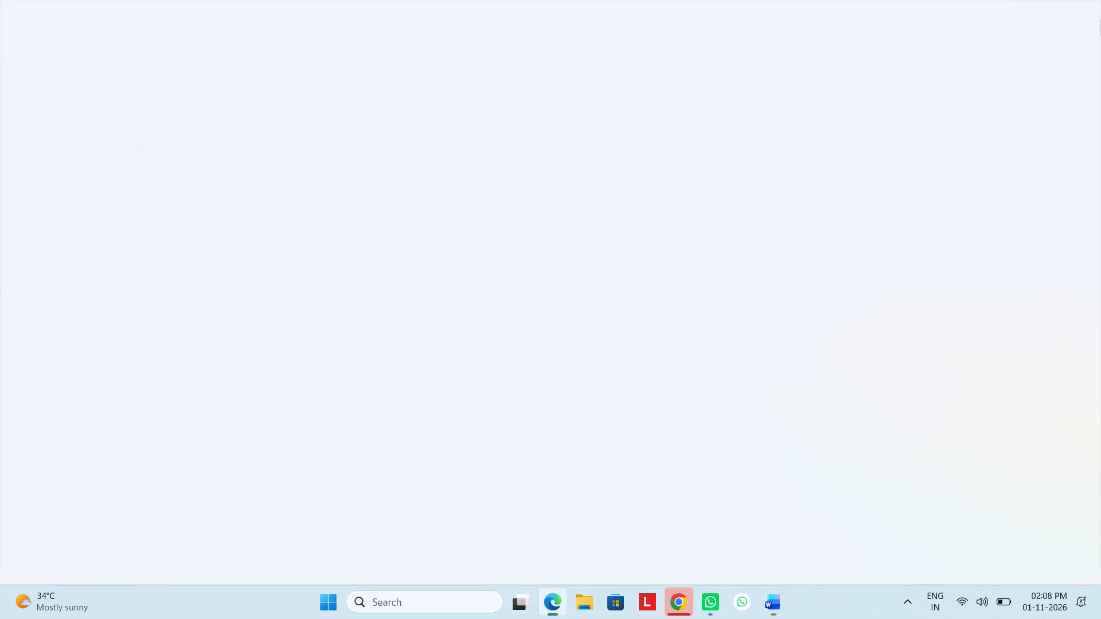
Close all the open work windows: the exported PDF in Edge, the Word report and the Chrome window with the Movies pages.
click(1098, 0)
click(1098, 0)
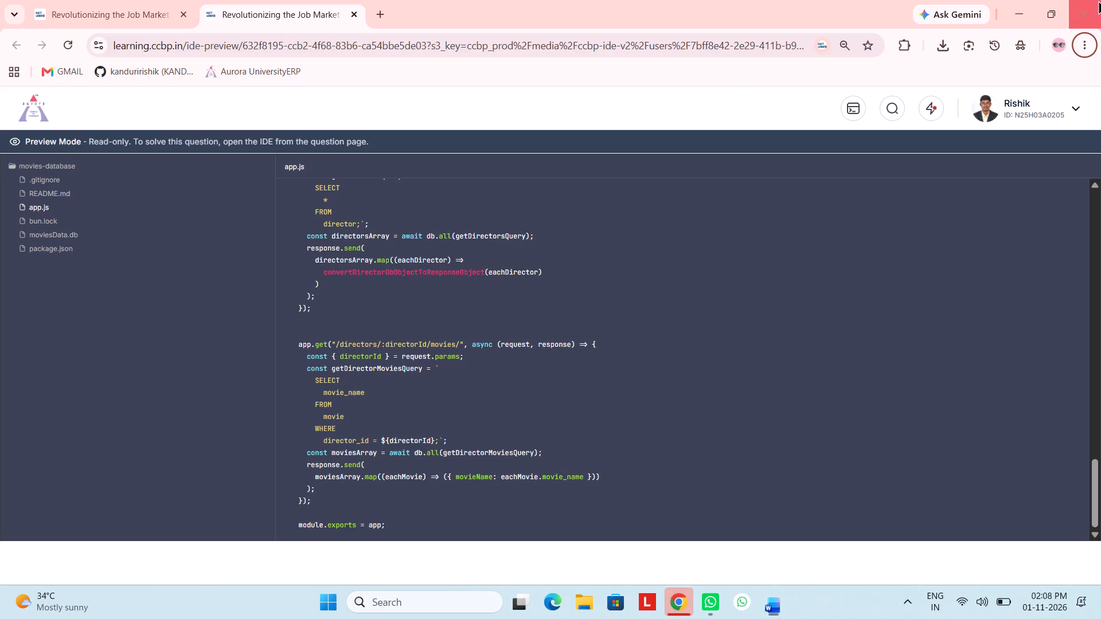
click(1098, 0)
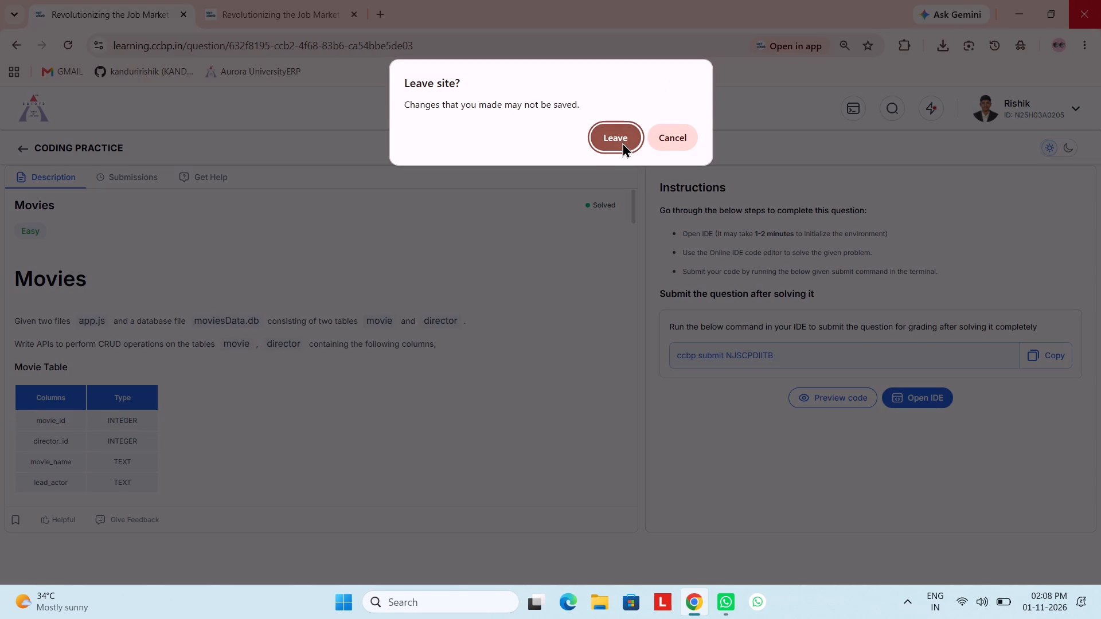
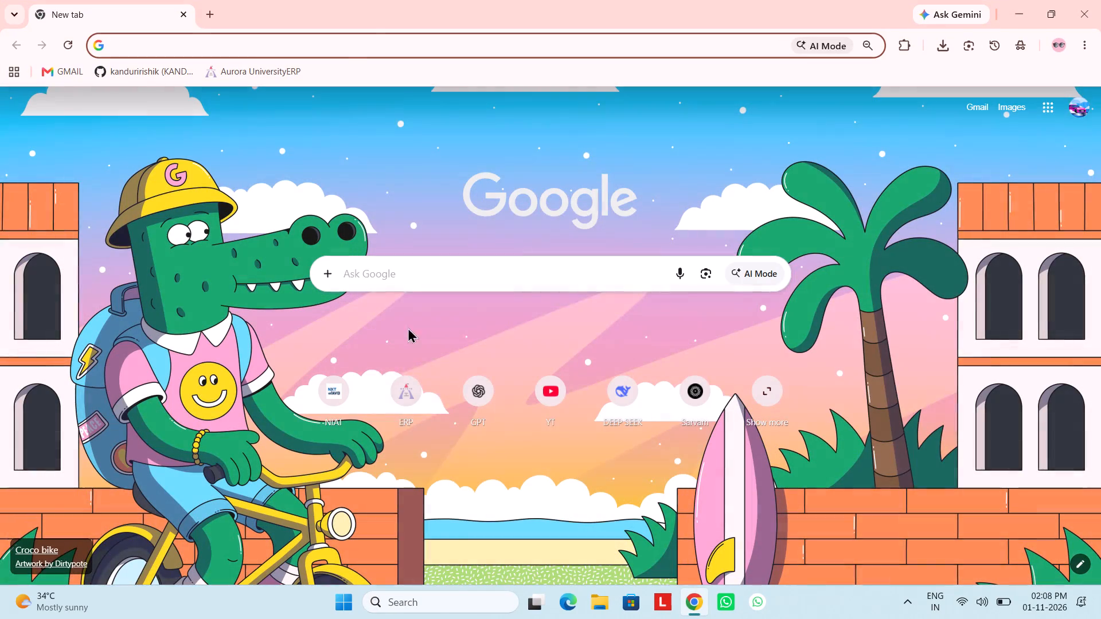
Open the Aurora University ERP and bring up the assessment list for Backend Development Fundamentals.
click(423, 419)
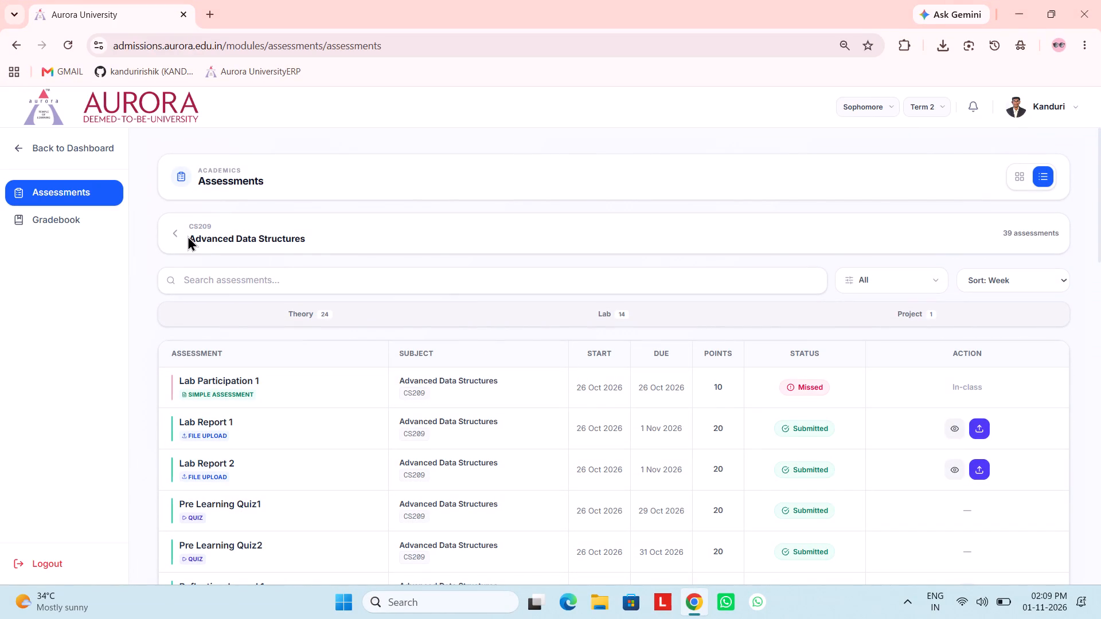
click(171, 230)
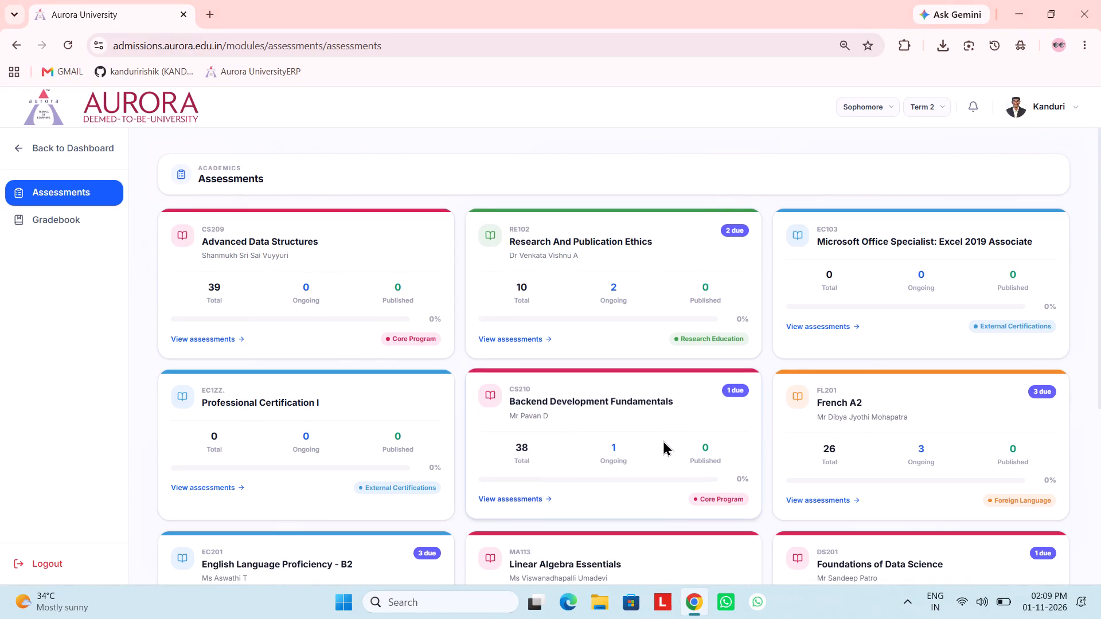
click(661, 444)
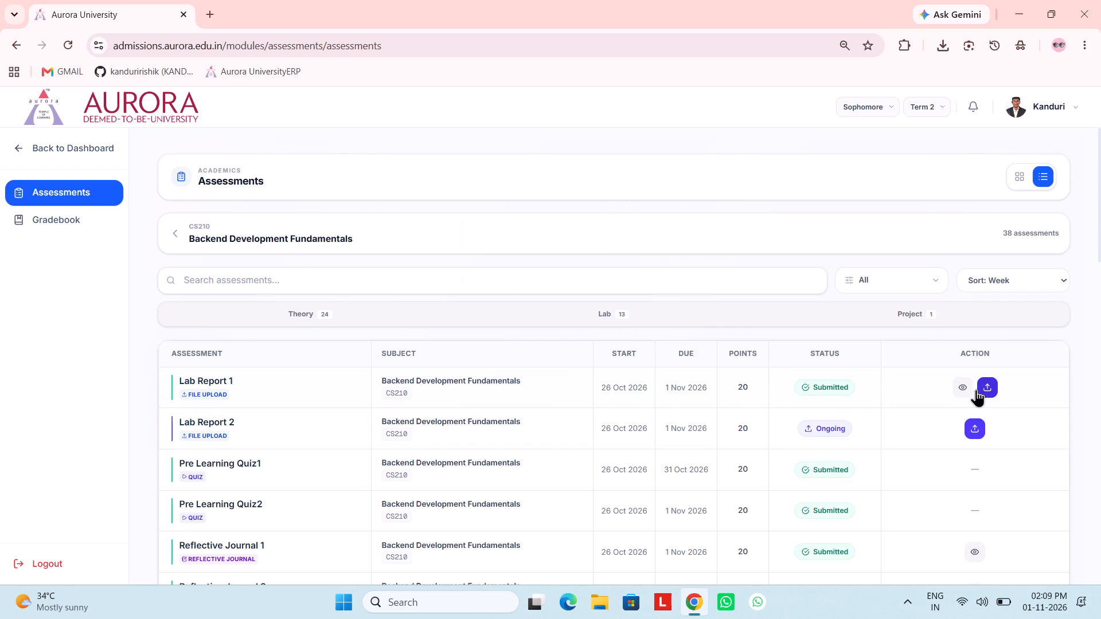
Upload the BACKEND LAB 2 PDF from the TERM 2 » BACKEND folder as the submission for Lab Report 2.
click(978, 422)
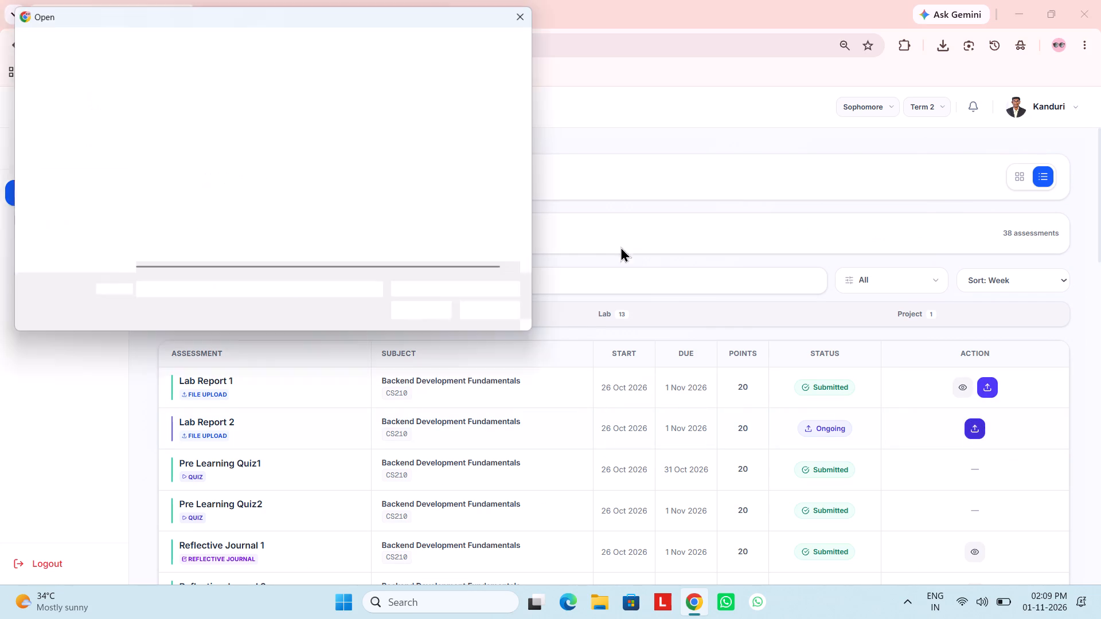
click(210, 45)
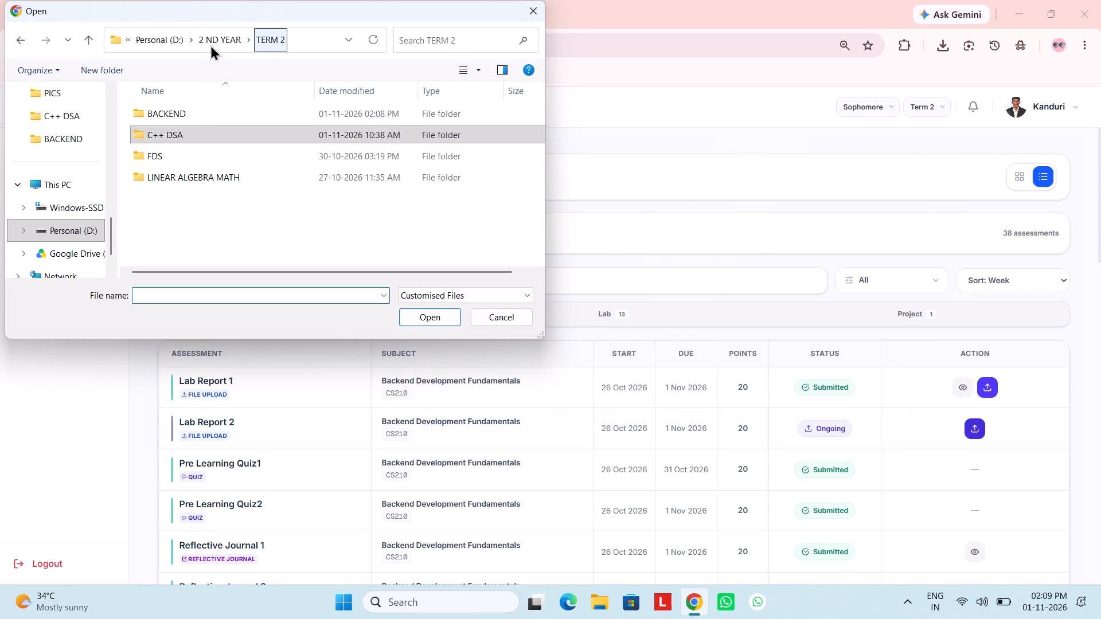
double_click(198, 109)
click(203, 132)
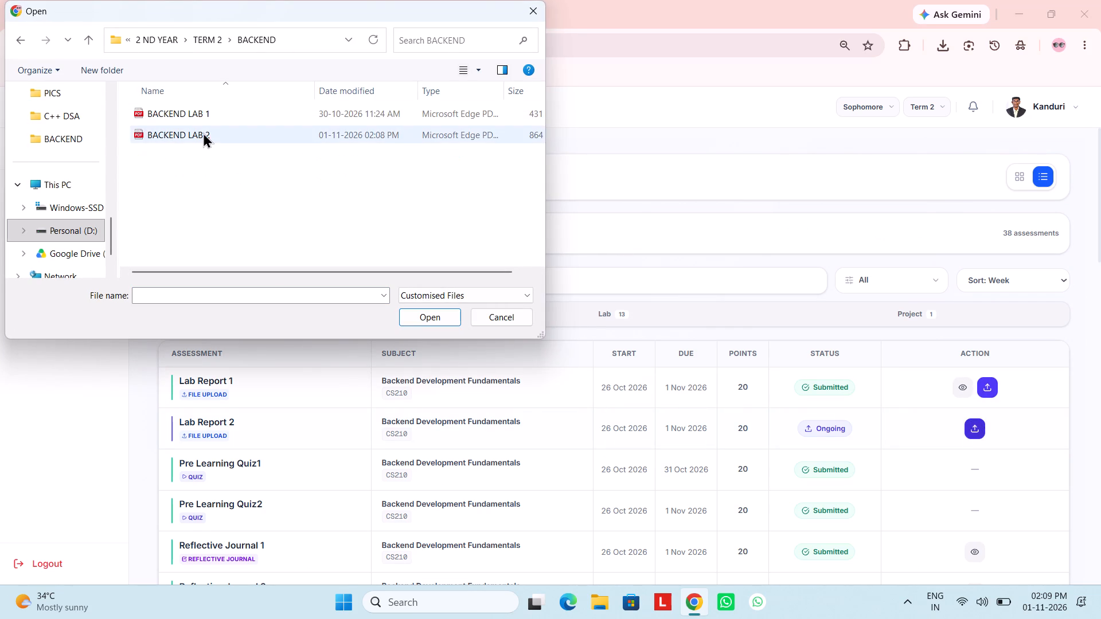
key(Return)
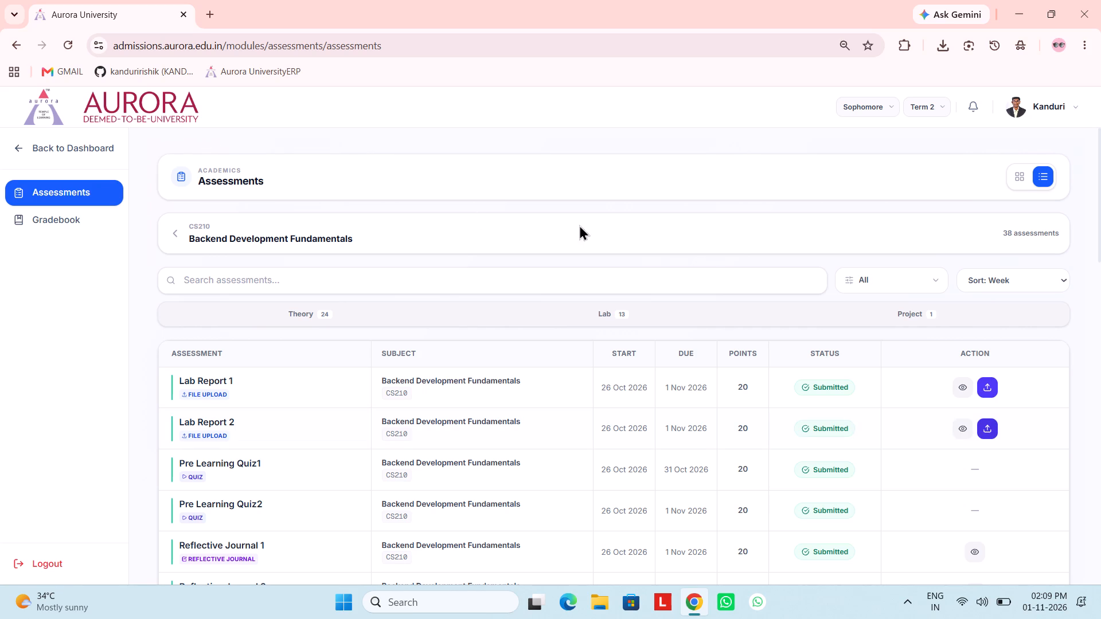
View the submitted Lab Report 2 file, check its pages against the report, and close the preview.
click(962, 426)
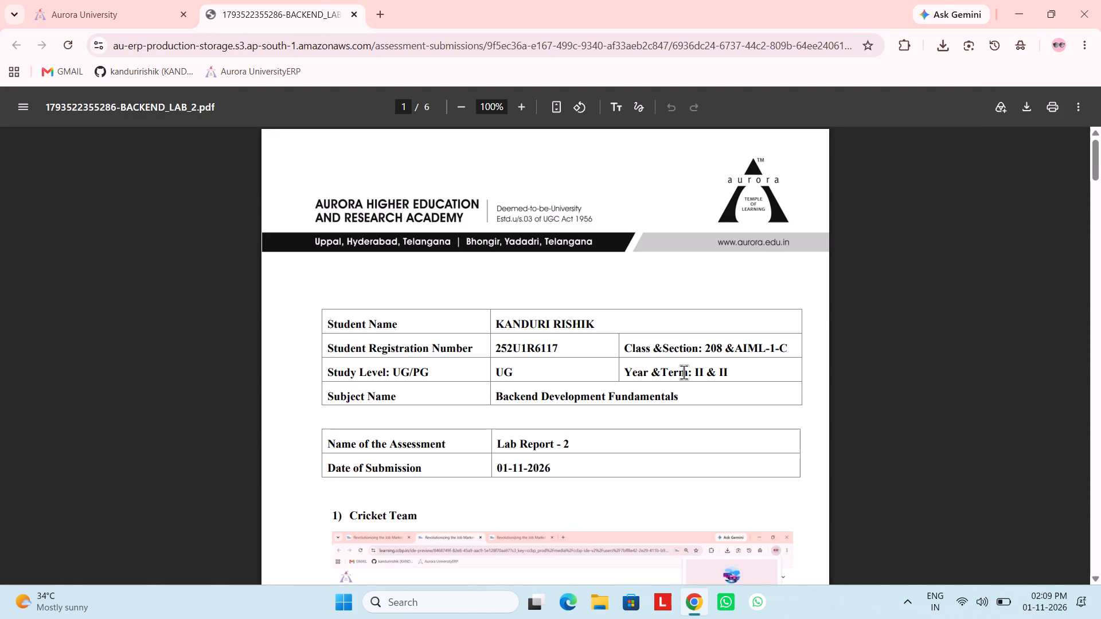
scroll(684, 372, down, 19)
scroll(684, 372, up, 8)
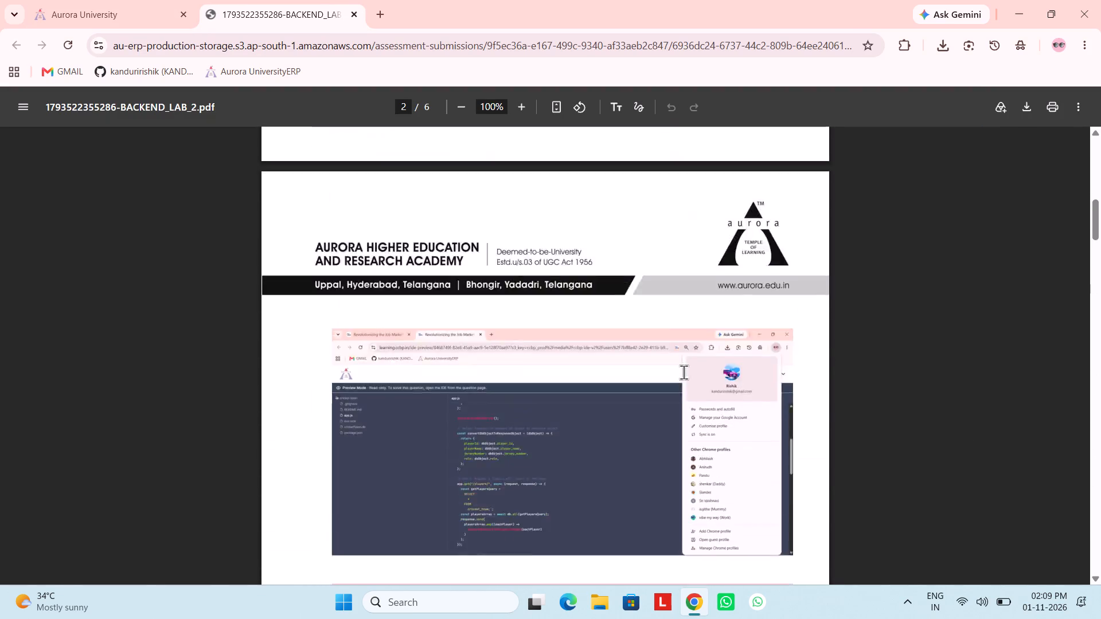
scroll(684, 372, up, 18)
click(352, 10)
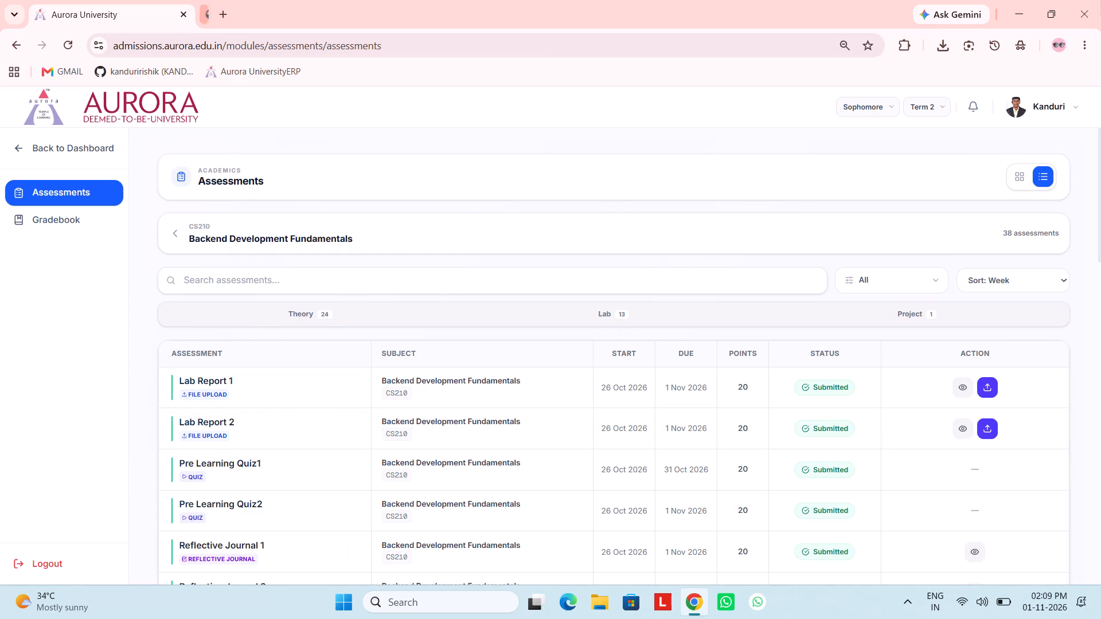
Close the Chrome window with the Aurora assessments page.
click(1097, 0)
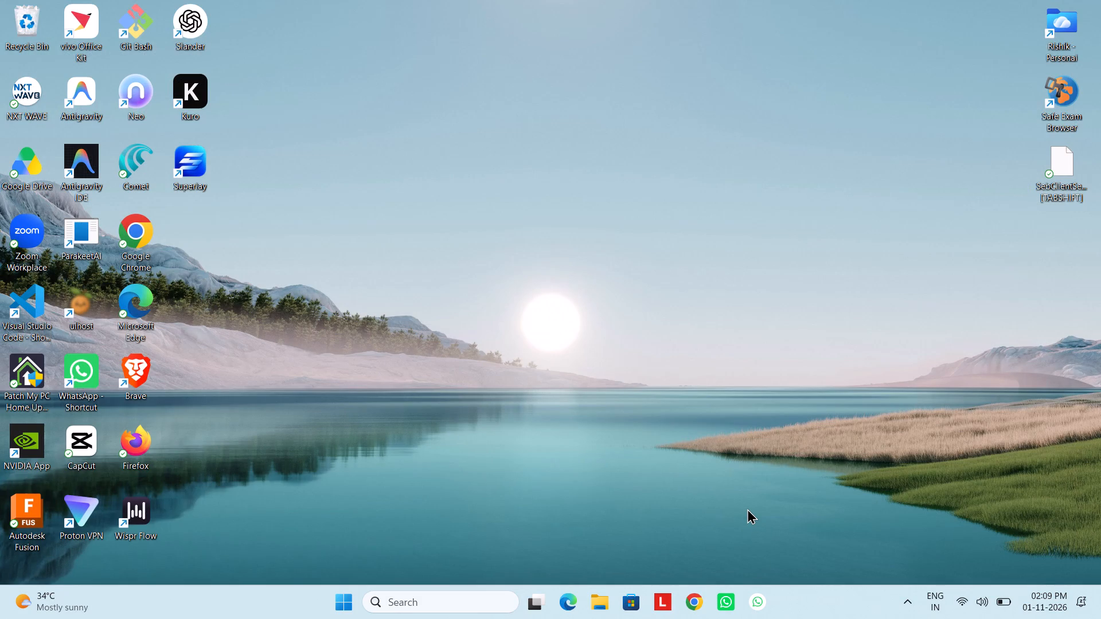
Bring up the Shut Down Windows dialog from the desktop.
key(alt+F5)
key(alt+F4)
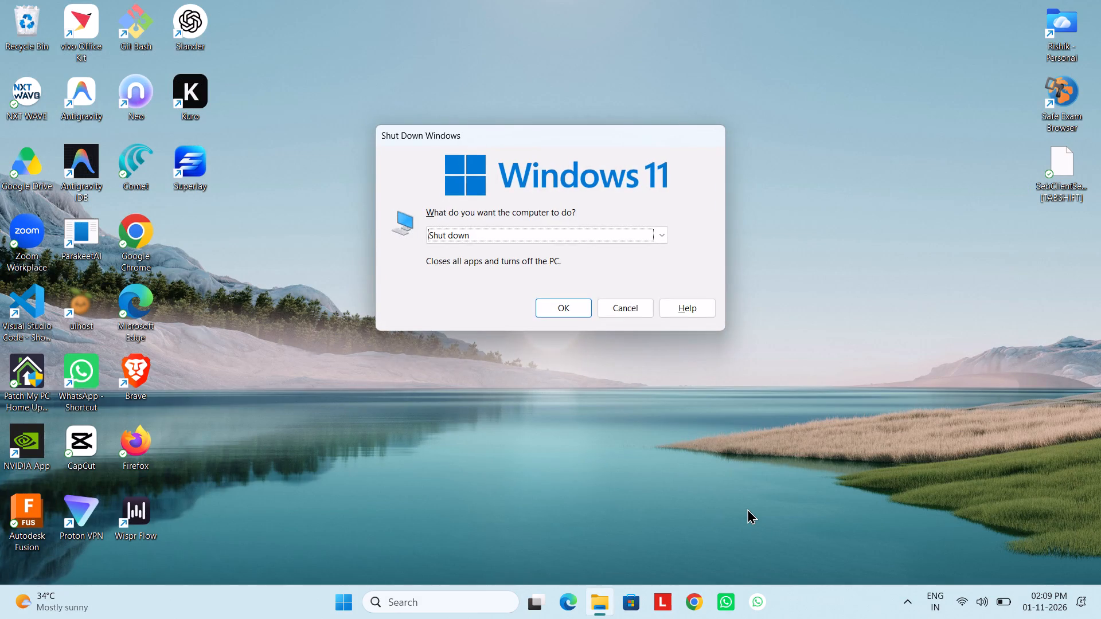